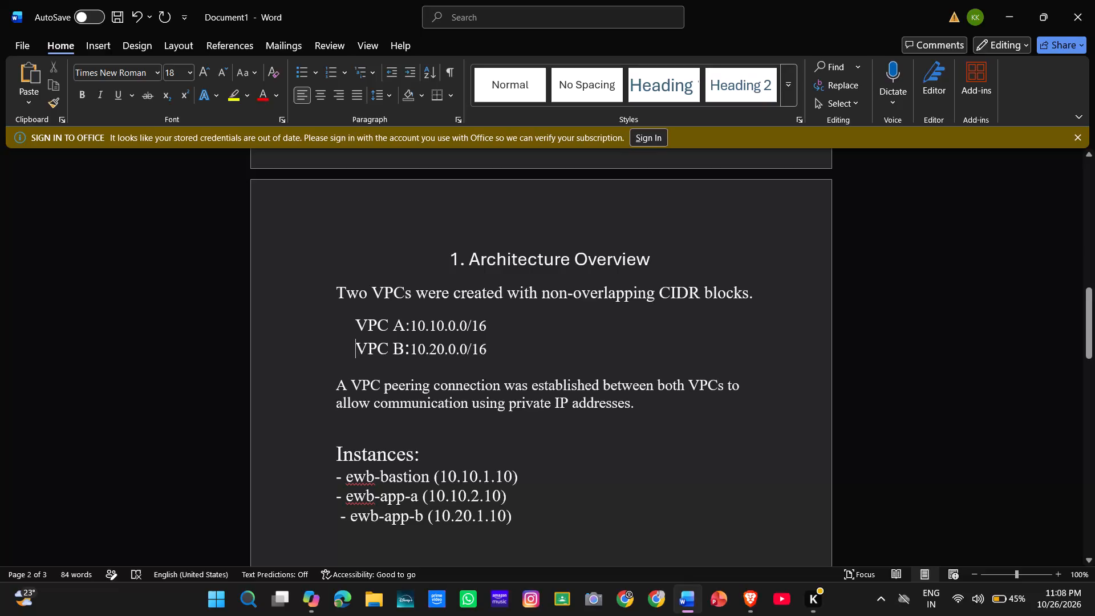
In the Instances list, remove the space before "ewb-bastion" and the leading space before "- ewb-app-b".
left_click(357, 480)
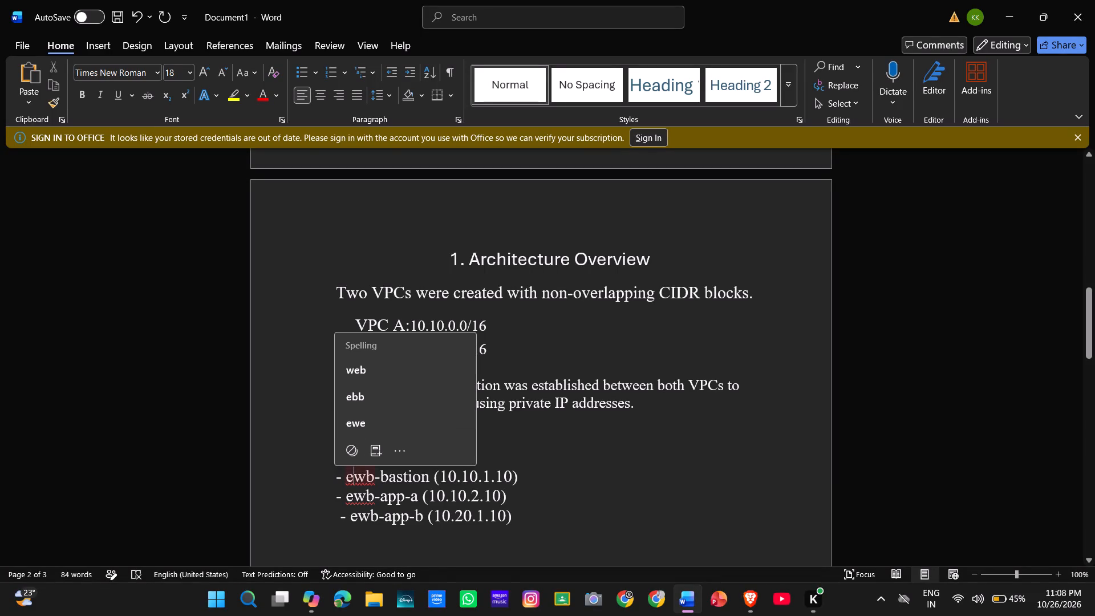
left_click(299, 427)
left_click(483, 455)
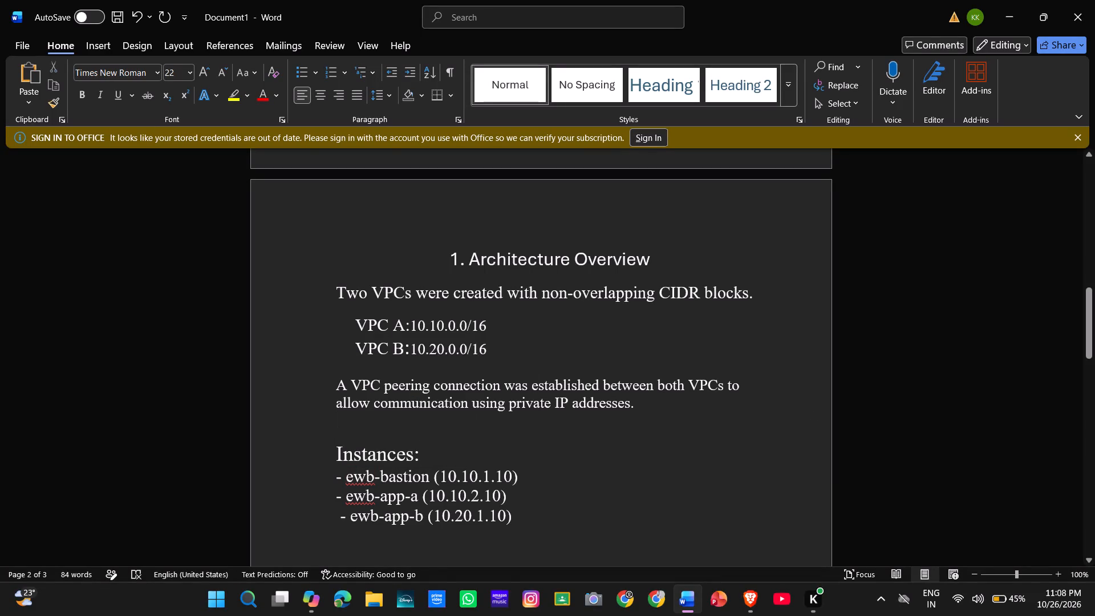
left_click(347, 481)
key("BackSpace")
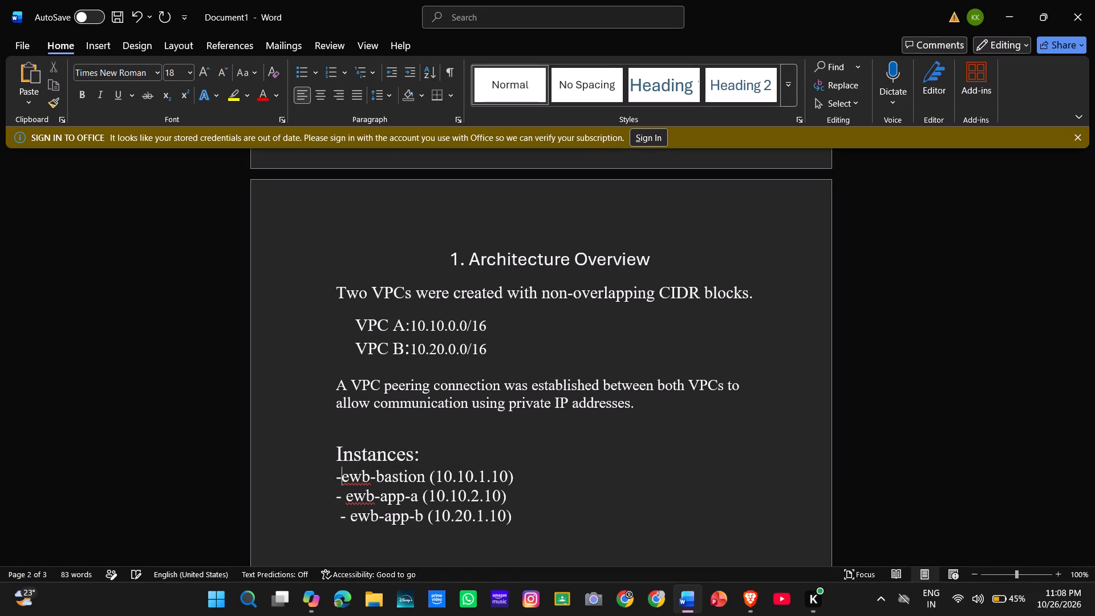
key("BackSpace")
key("ctrl+z")
left_click(336, 517)
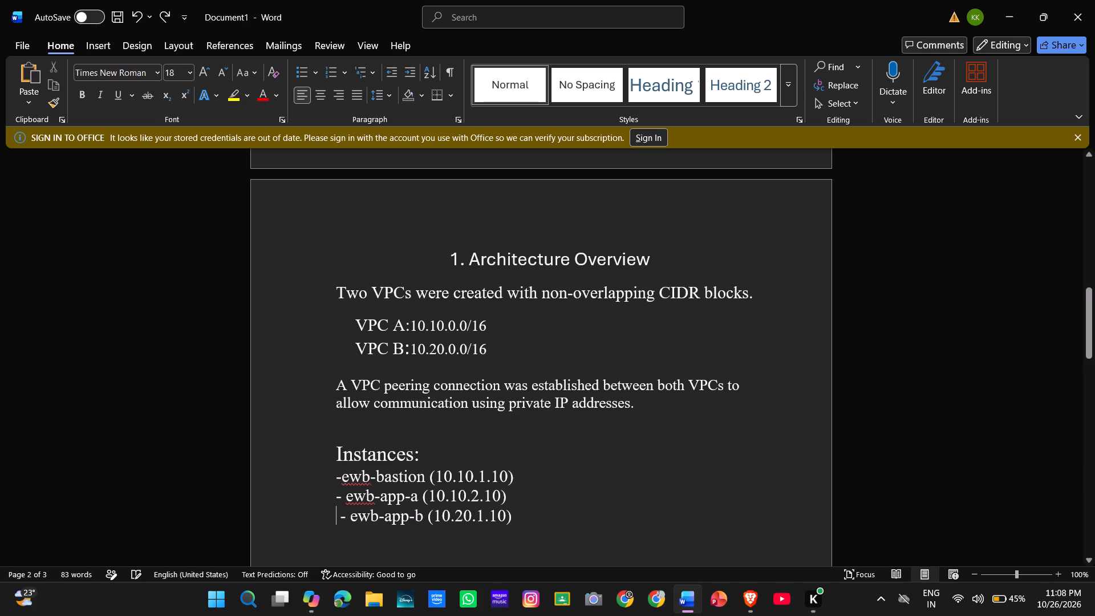
key("BackSpace")
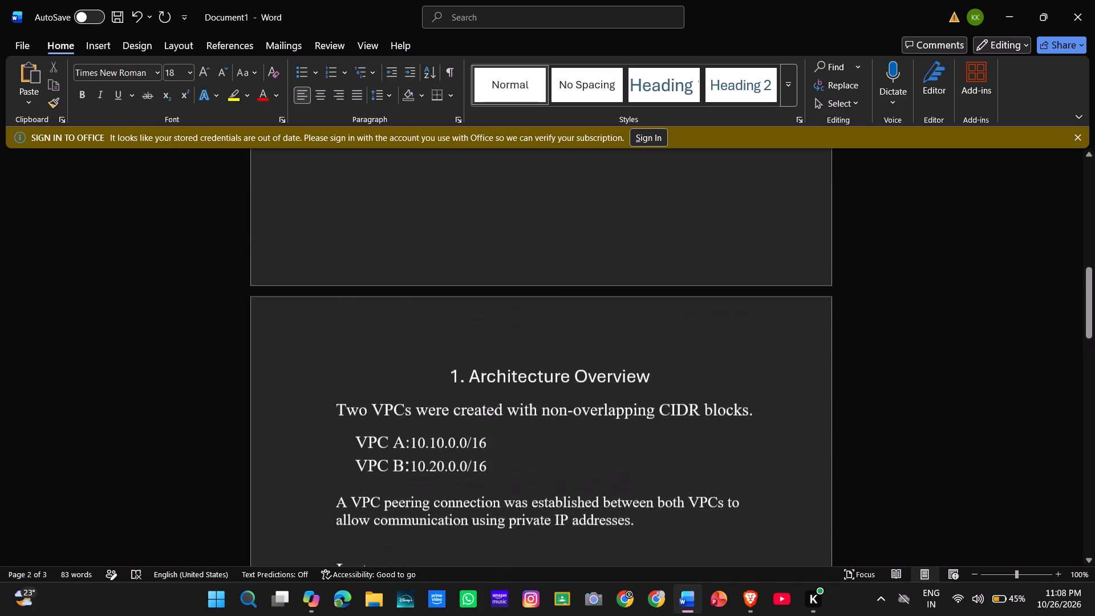
Centre the numbered heading "1. Architecture Overview" on its page.
scroll(439, 447, "down", 1)
scroll(439, 447, "up", 1)
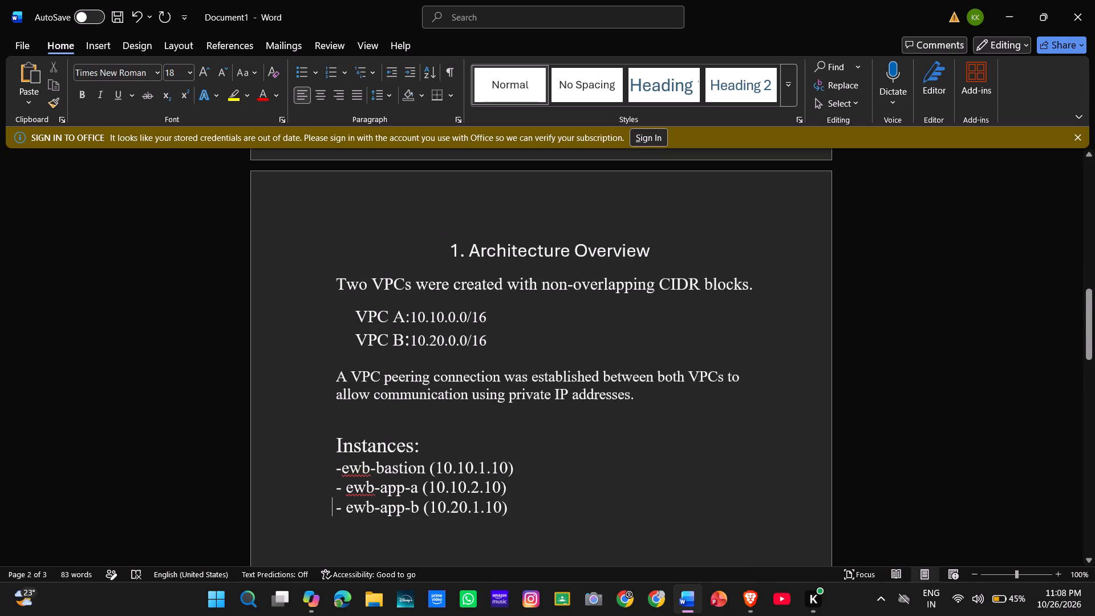
scroll(439, 447, "up", 1)
left_click(454, 283)
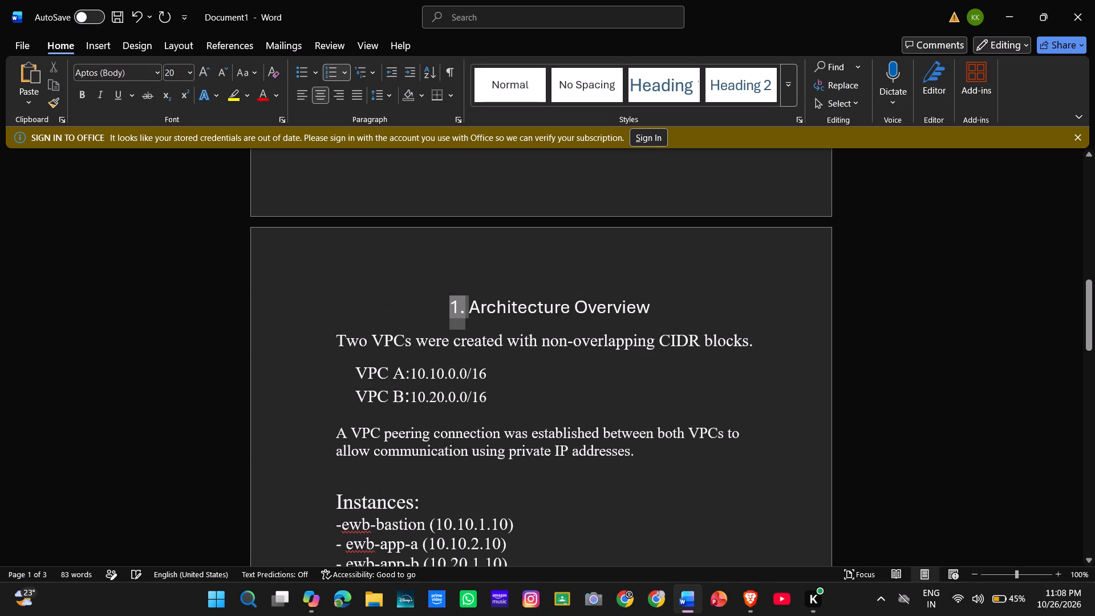
left_click_drag(454, 283, 444, 307)
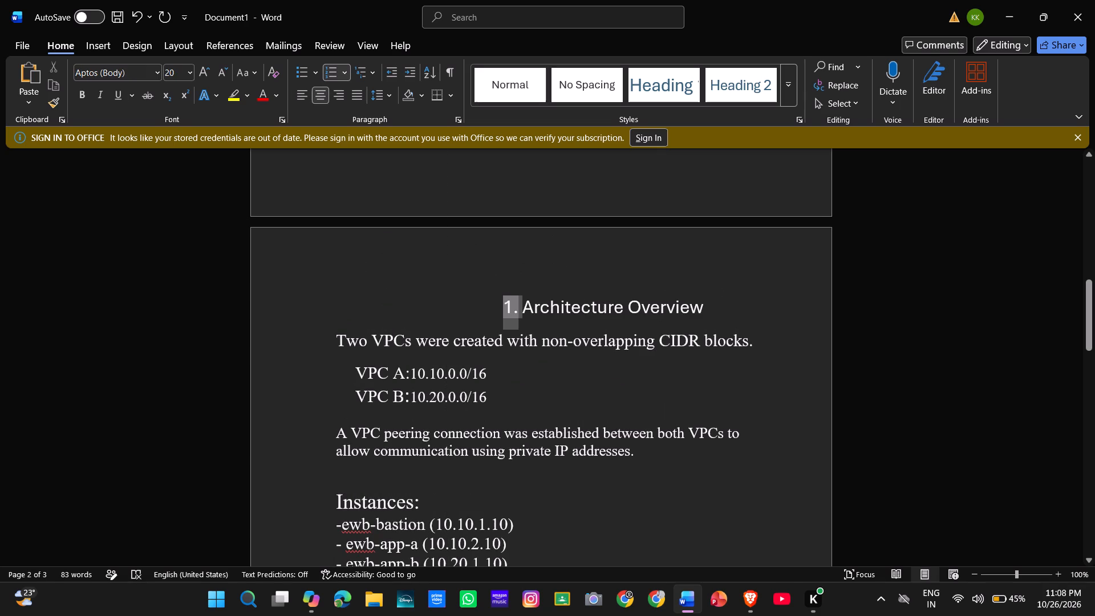
left_click(327, 96)
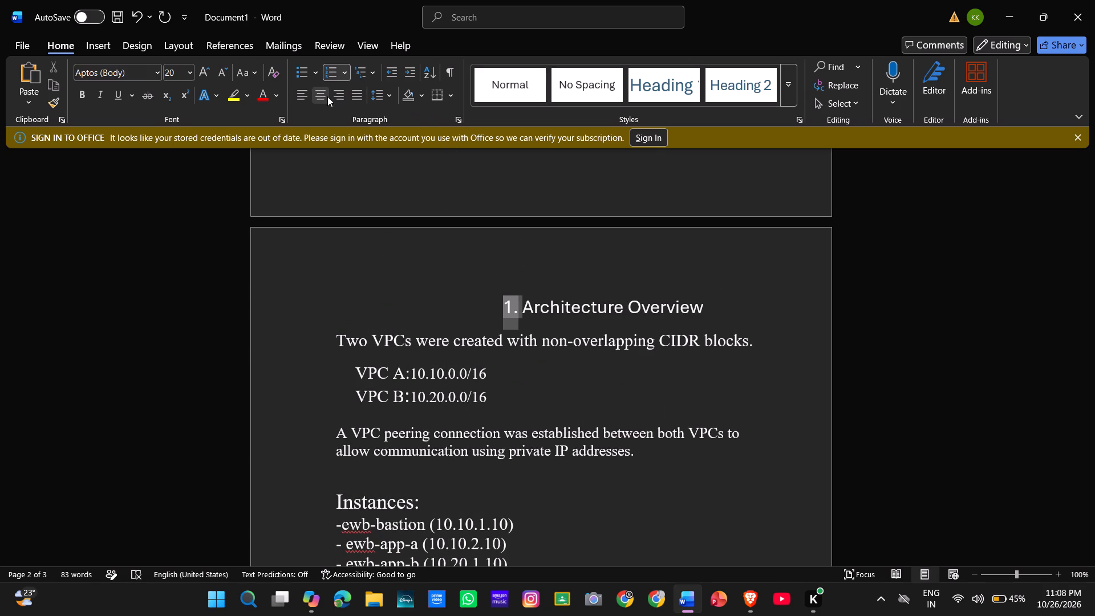
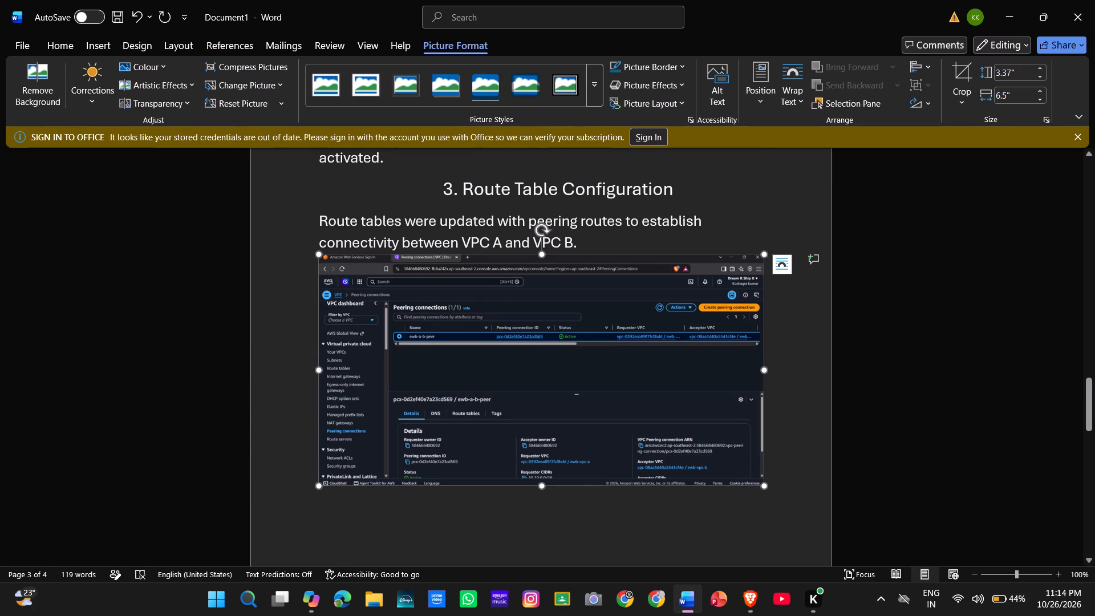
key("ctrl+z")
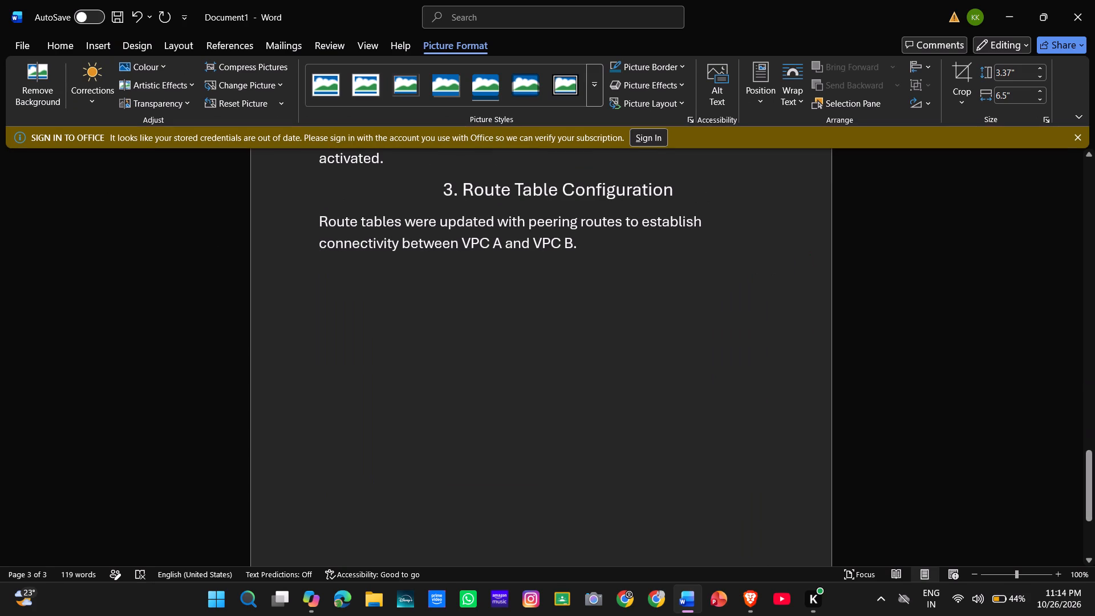
In File Explorer, examine the images in the "screenshot" subfolder of Pictures > Screenshots to identify the route table A public, A private and B private captures.
left_click(367, 602)
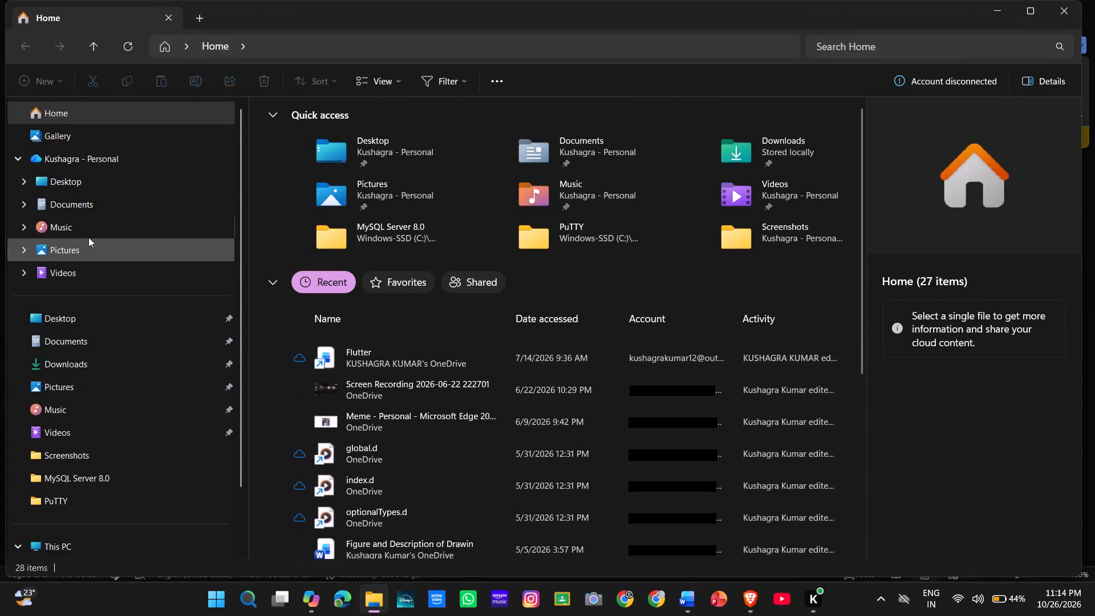
double_click(79, 250)
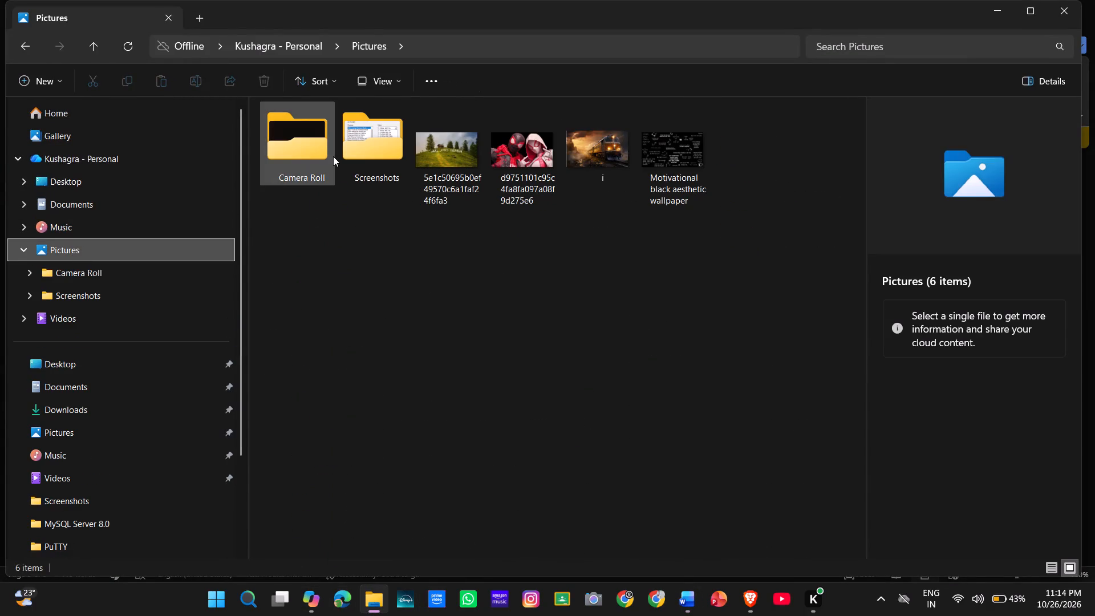
double_click(354, 147)
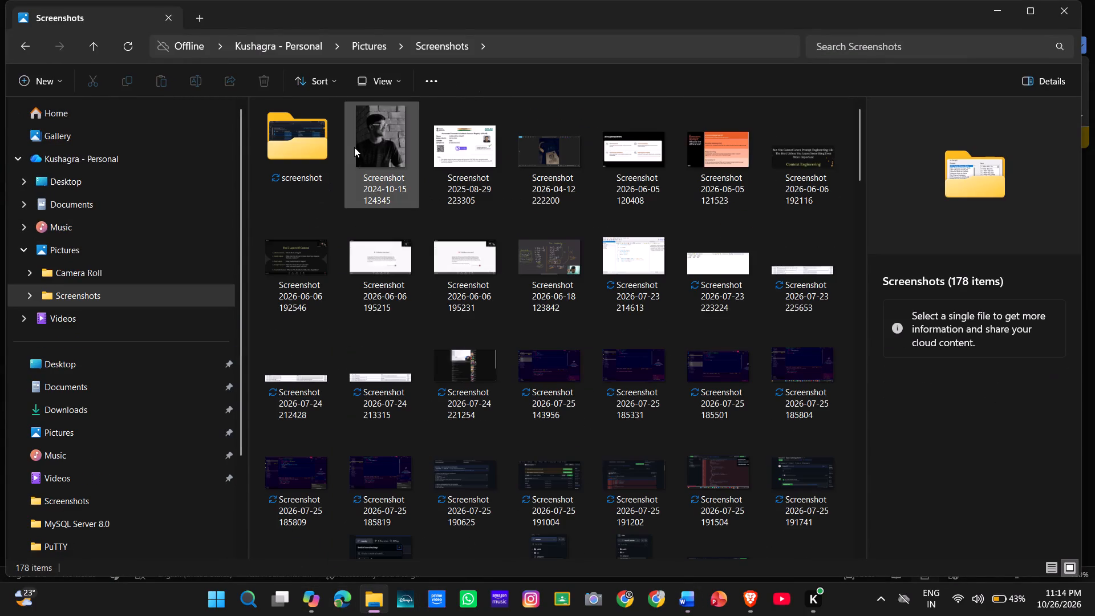
double_click(303, 141)
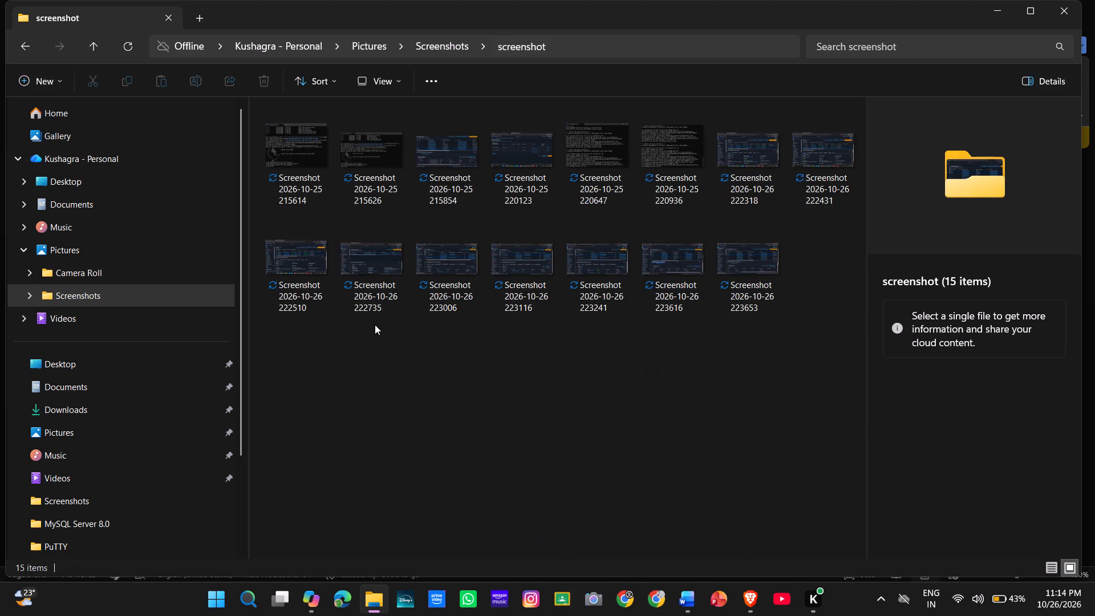
double_click(499, 274)
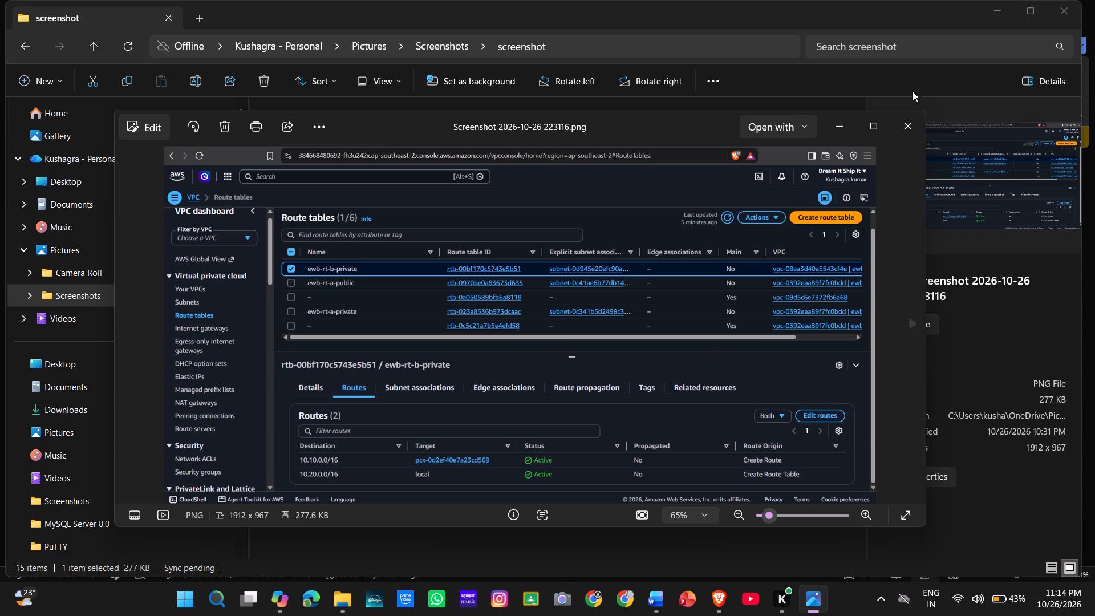
left_click(906, 122)
double_click(594, 233)
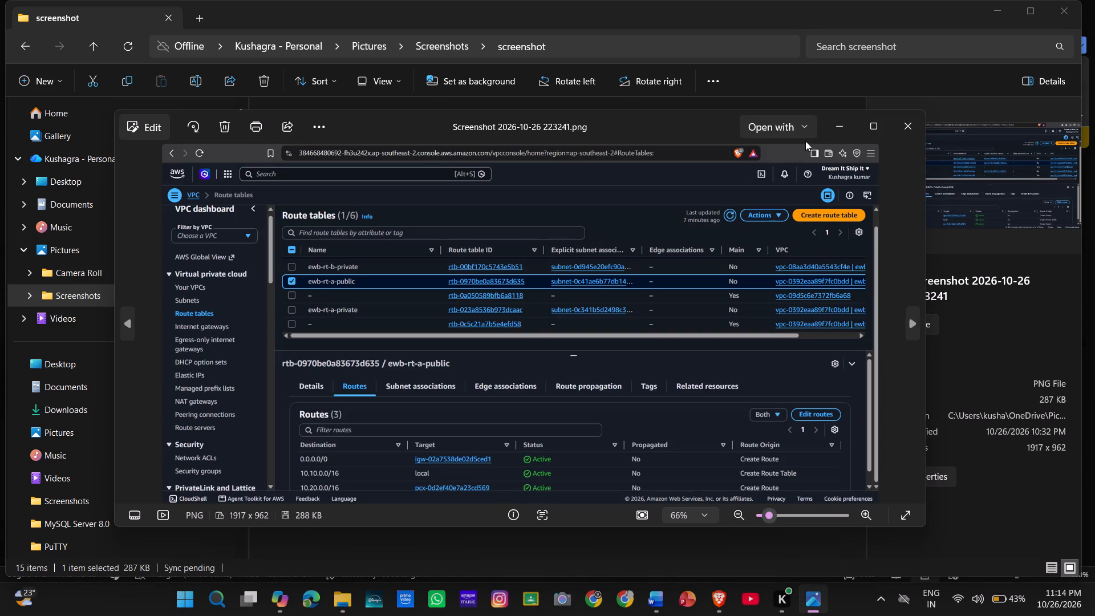
left_click(895, 115)
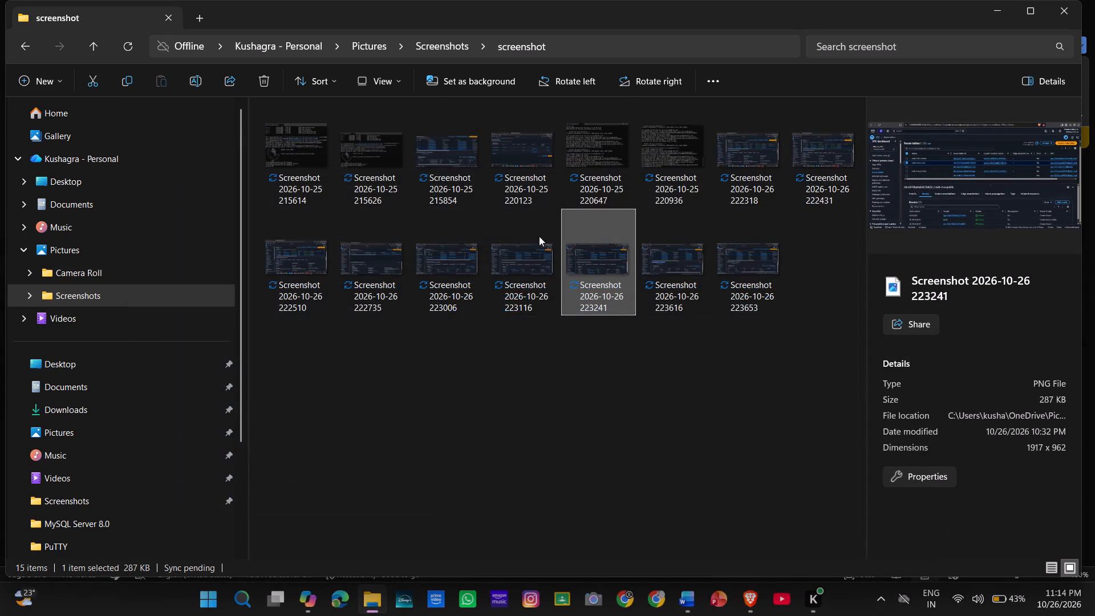
double_click(509, 260)
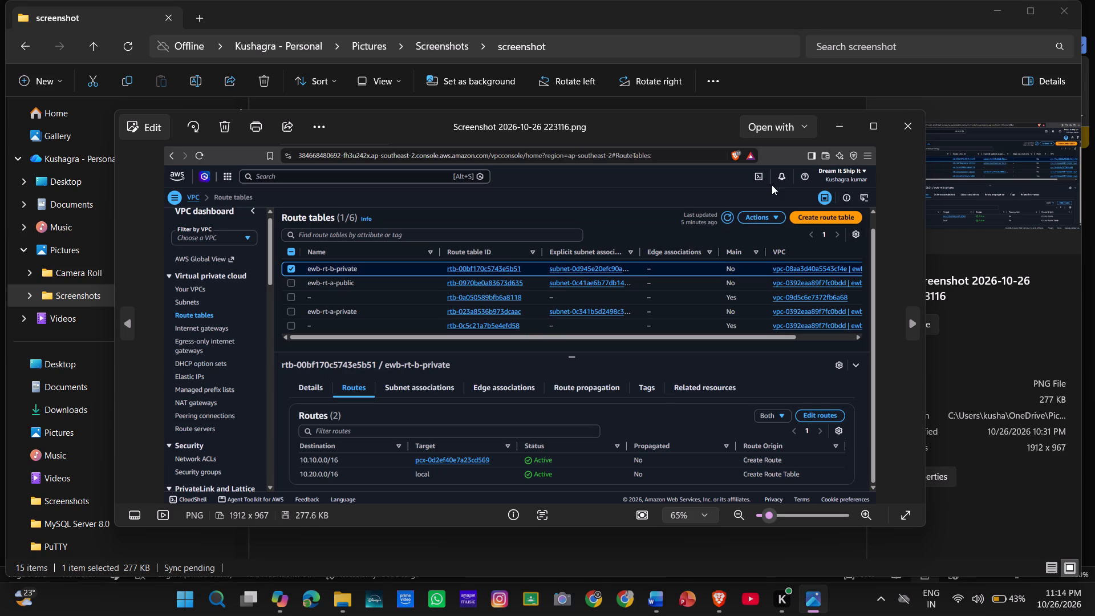
left_click(903, 116)
double_click(687, 268)
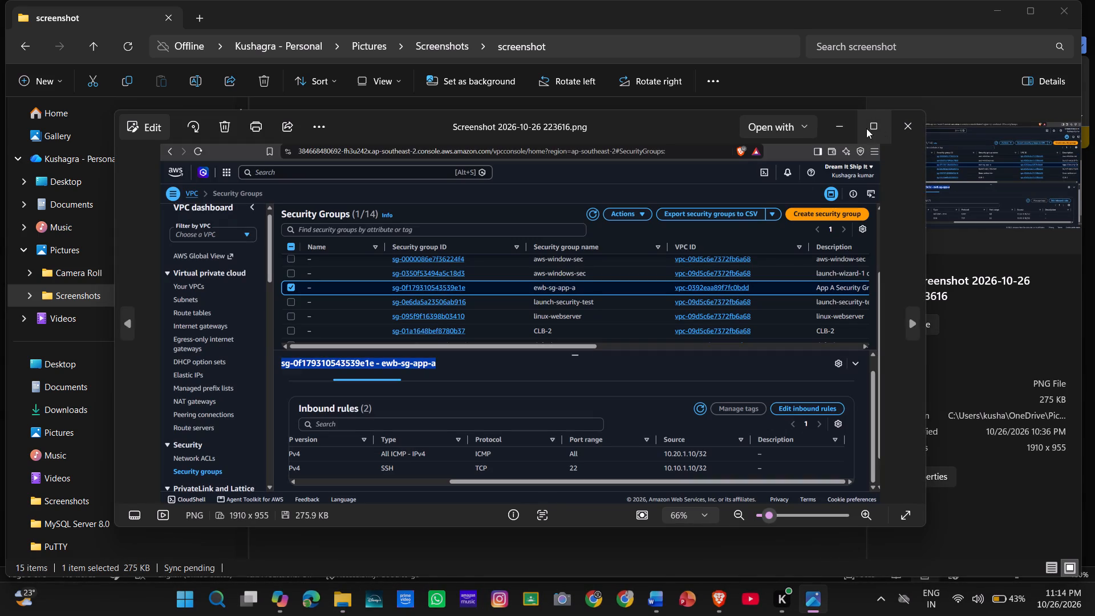
left_click(892, 123)
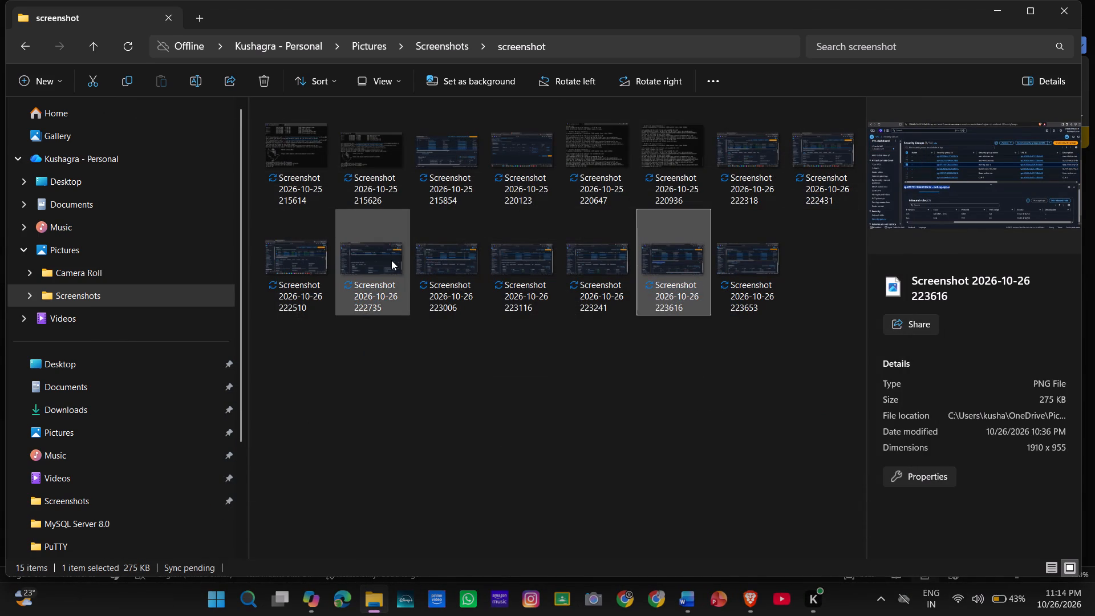
double_click(433, 262)
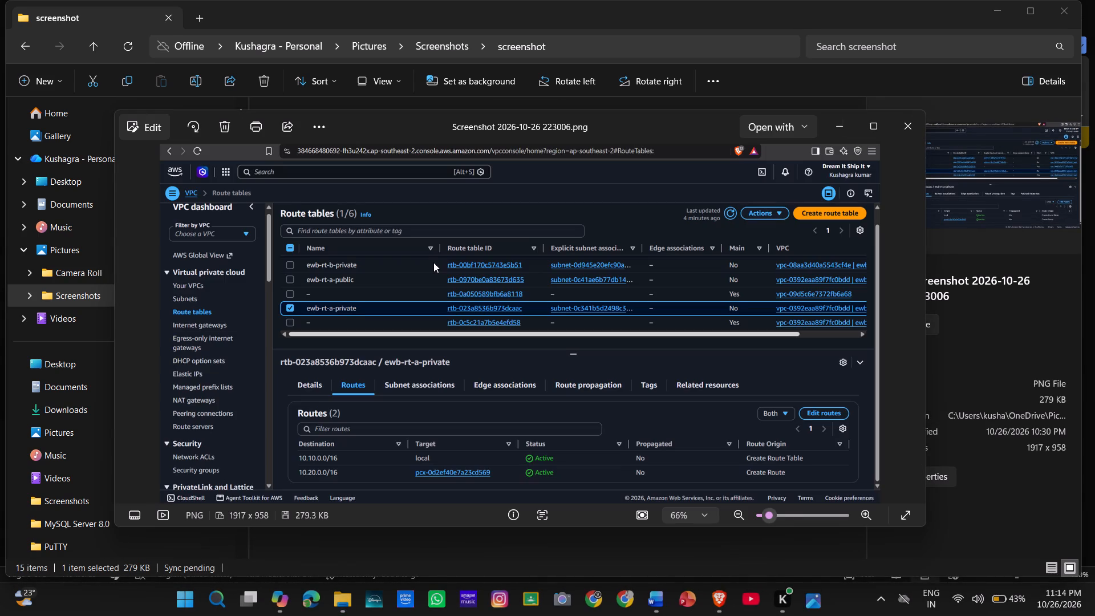
left_click(906, 117)
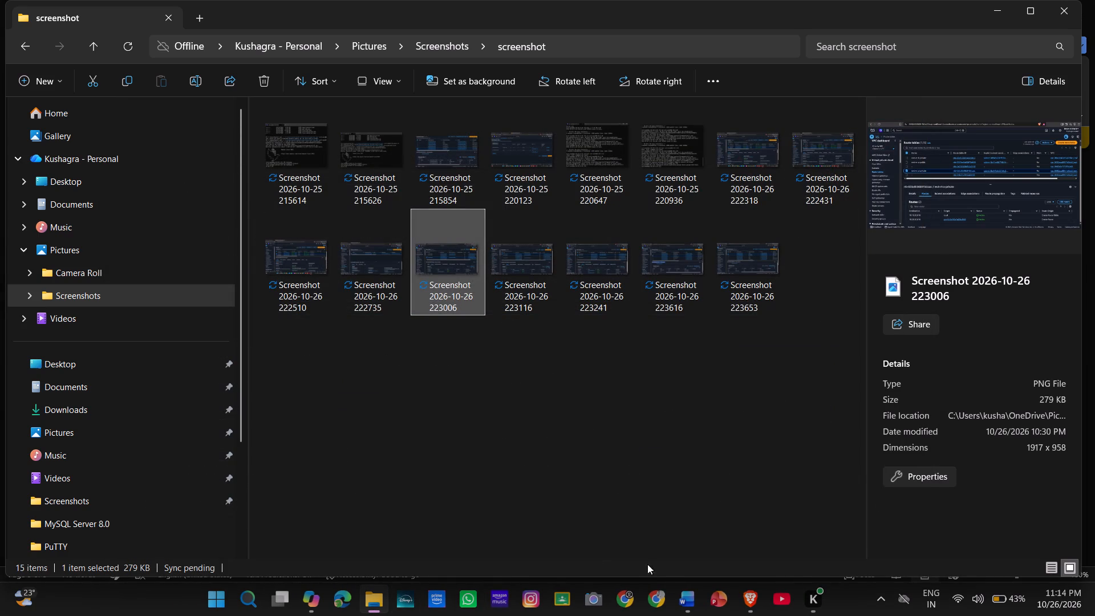
Back in Word, add seven blank lines between the "Route Table Configuration" heading and its caption.
left_click(681, 589)
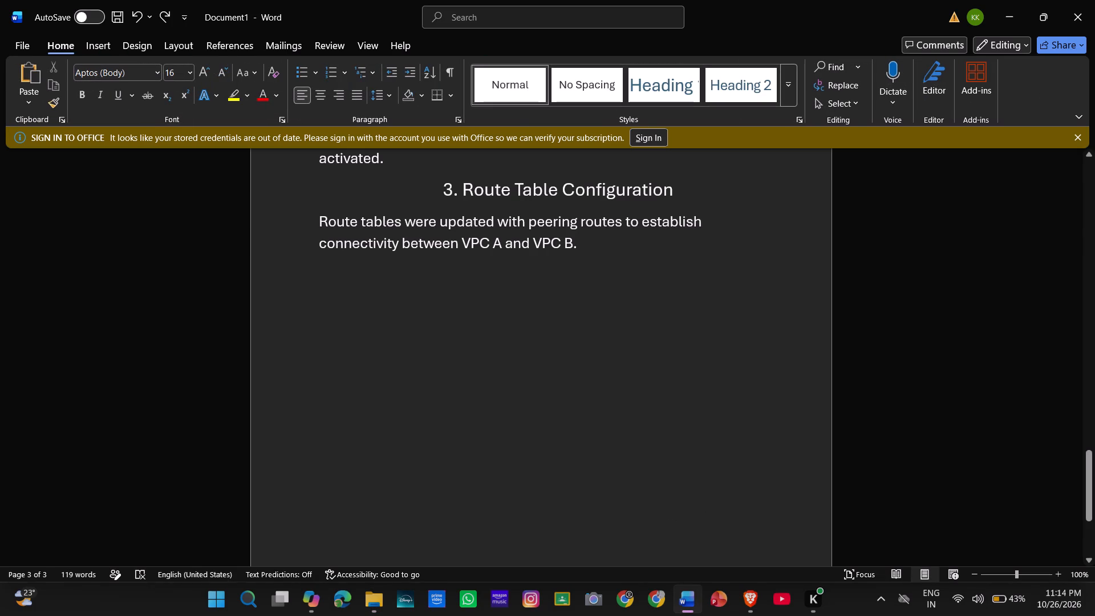
left_click(102, 50)
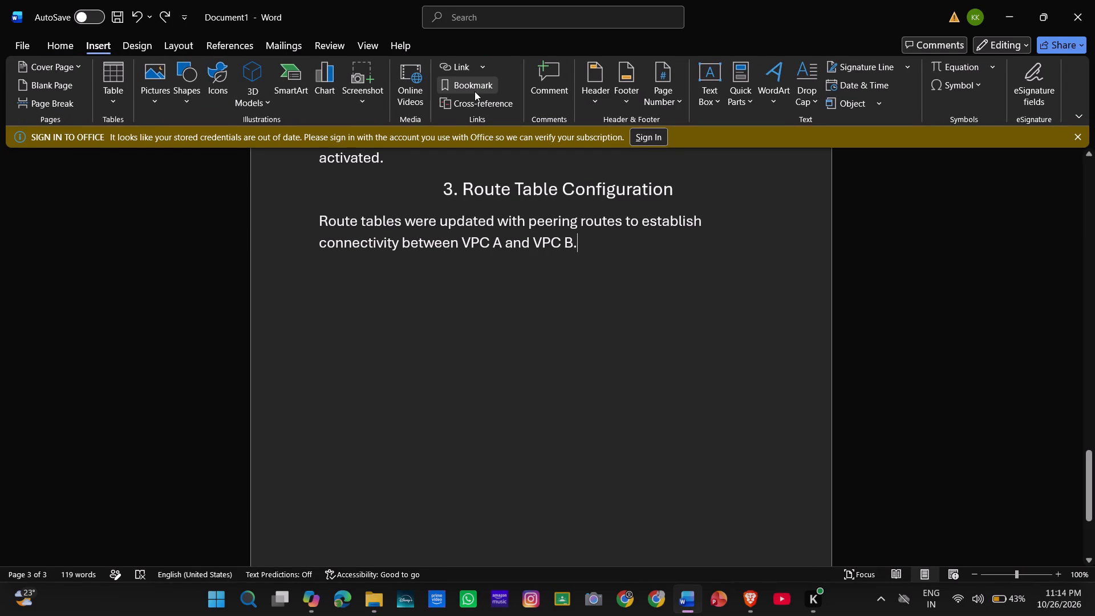
left_click(681, 187)
key("Return")
key("Return")
key("Return")
key("Return")
key("Return")
key("Return")
key("Return")
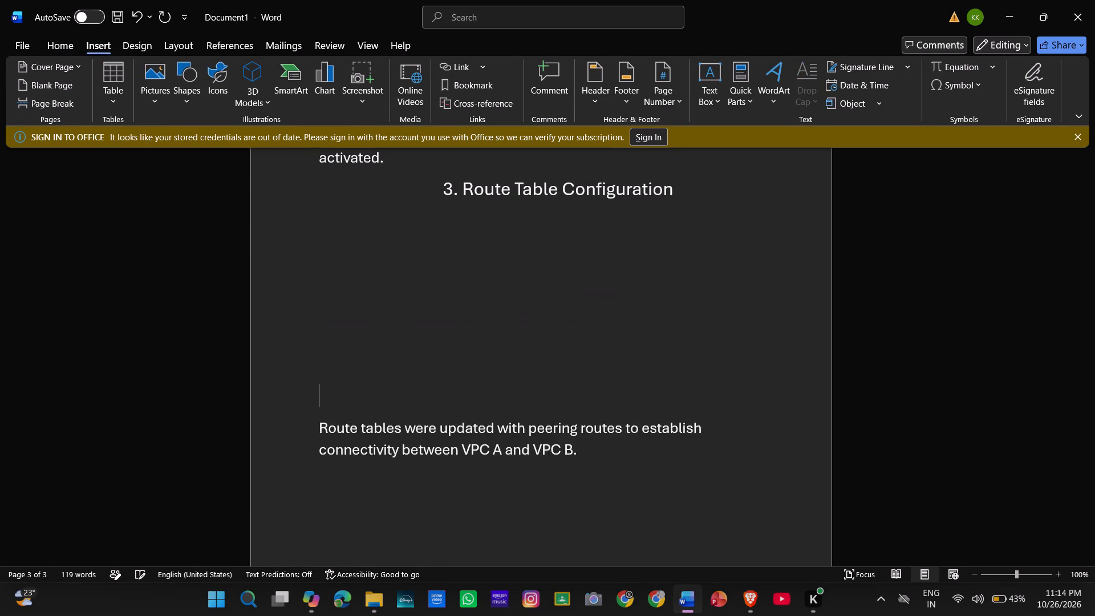
key("Return")
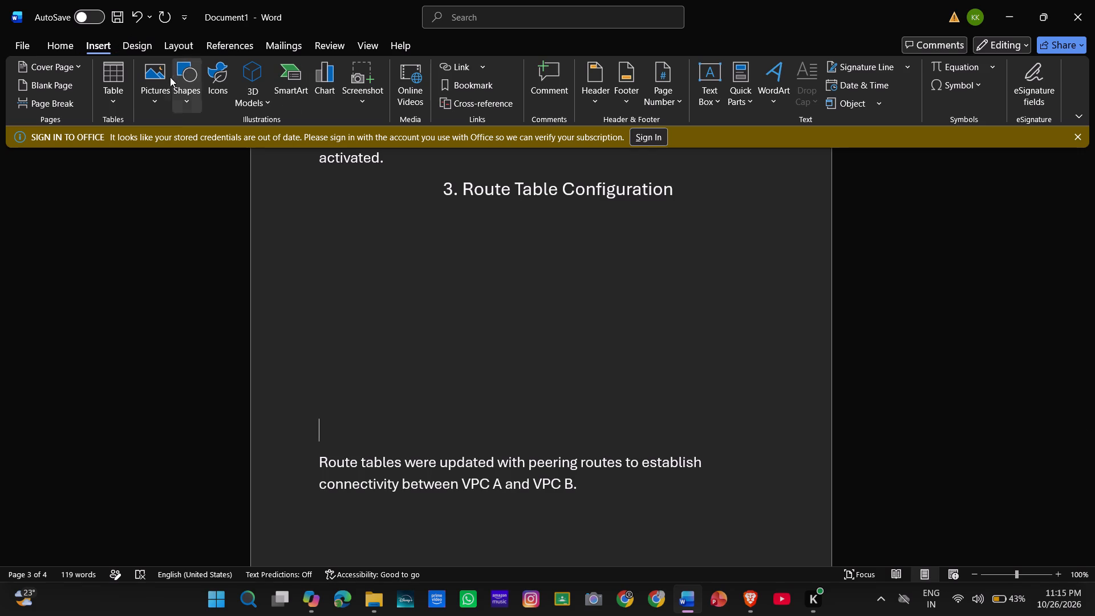
left_click(161, 78)
left_click(170, 149)
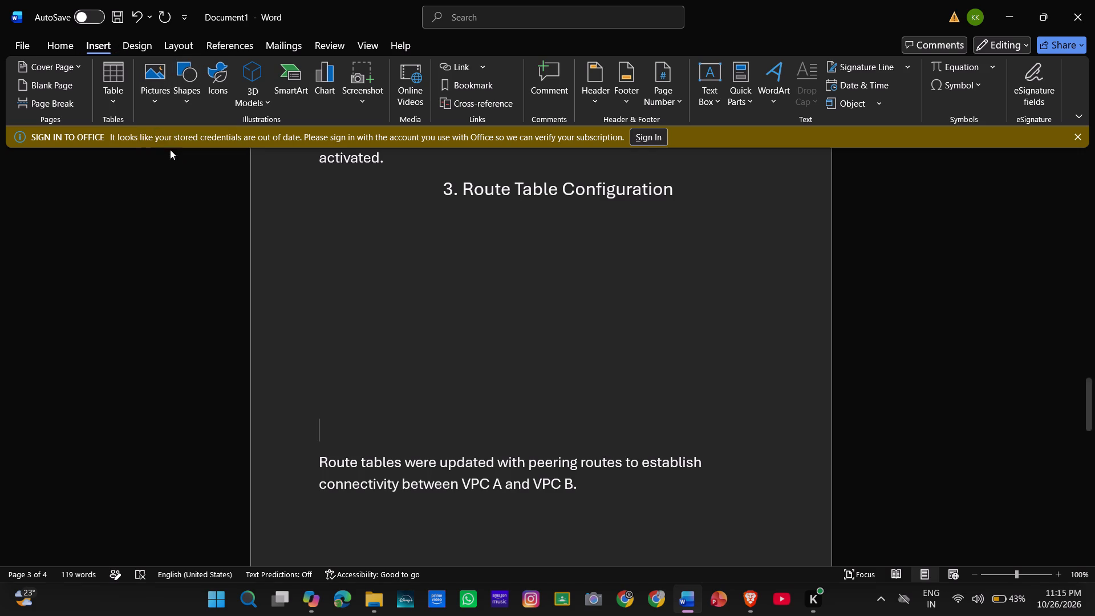
double_click(175, 149)
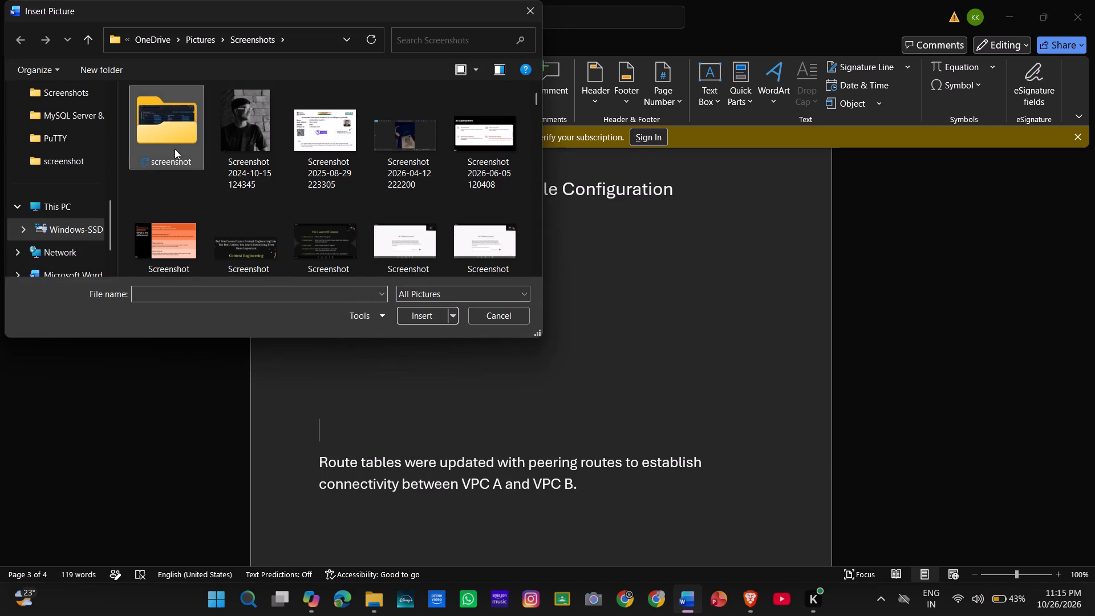
scroll(279, 185, "down", 6)
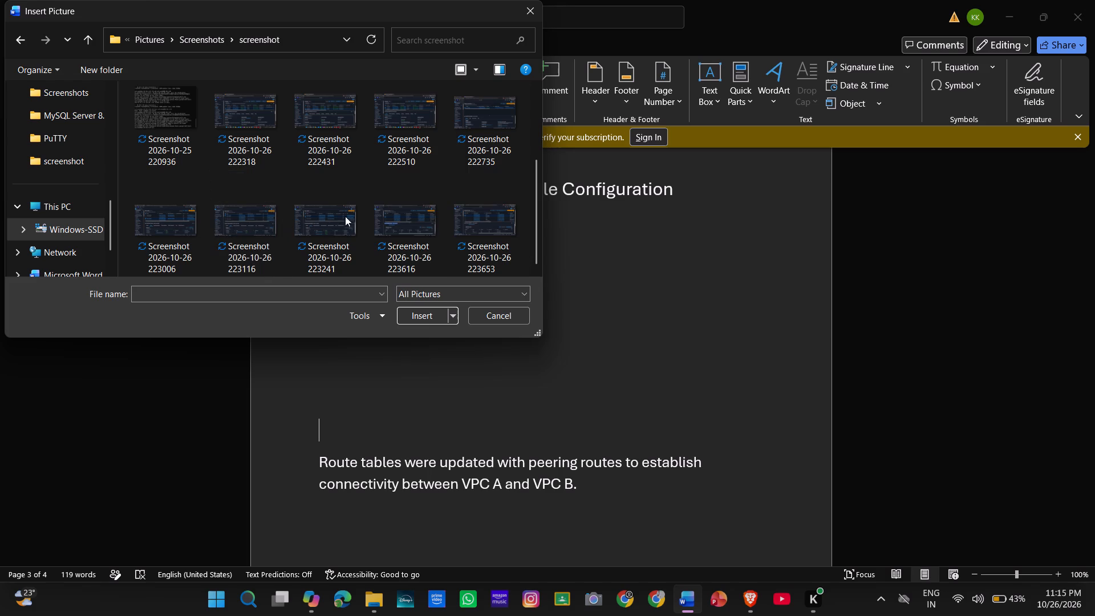
double_click(166, 235)
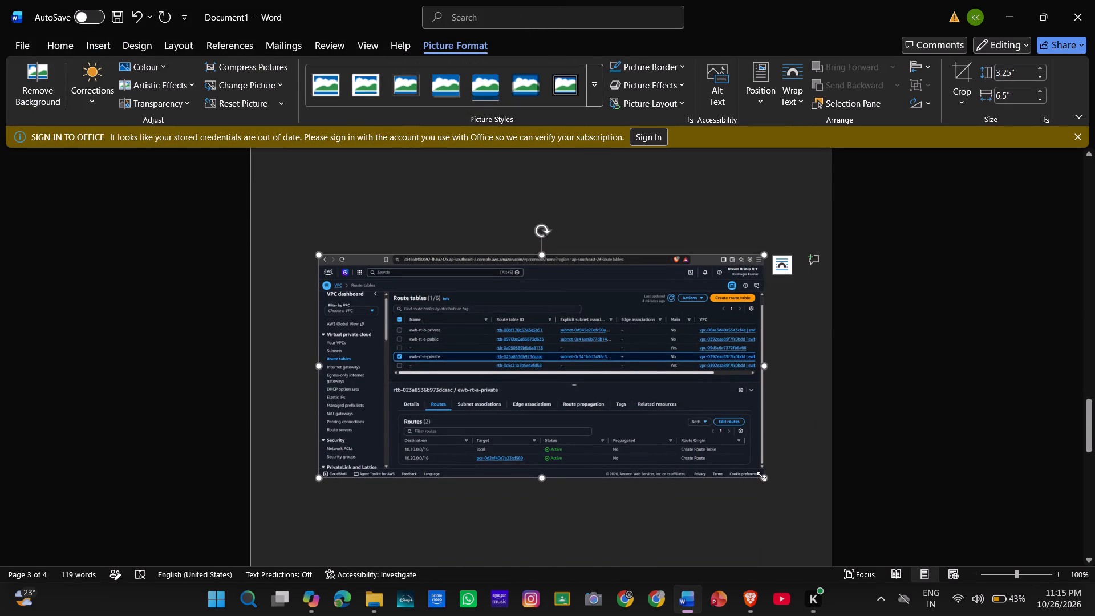
Shrink the A private route table picture to about 1.36" high by 2.72" wide and move it up near the "Route Table Configuration" heading.
left_click_drag(761, 476, 489, 348)
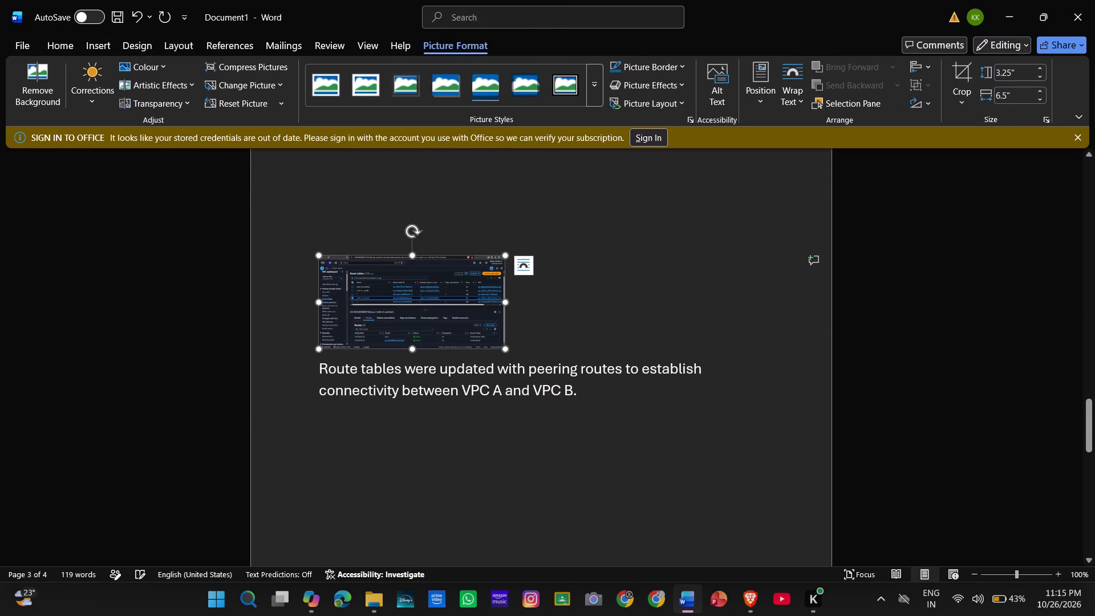
left_click_drag(432, 305, 393, 199)
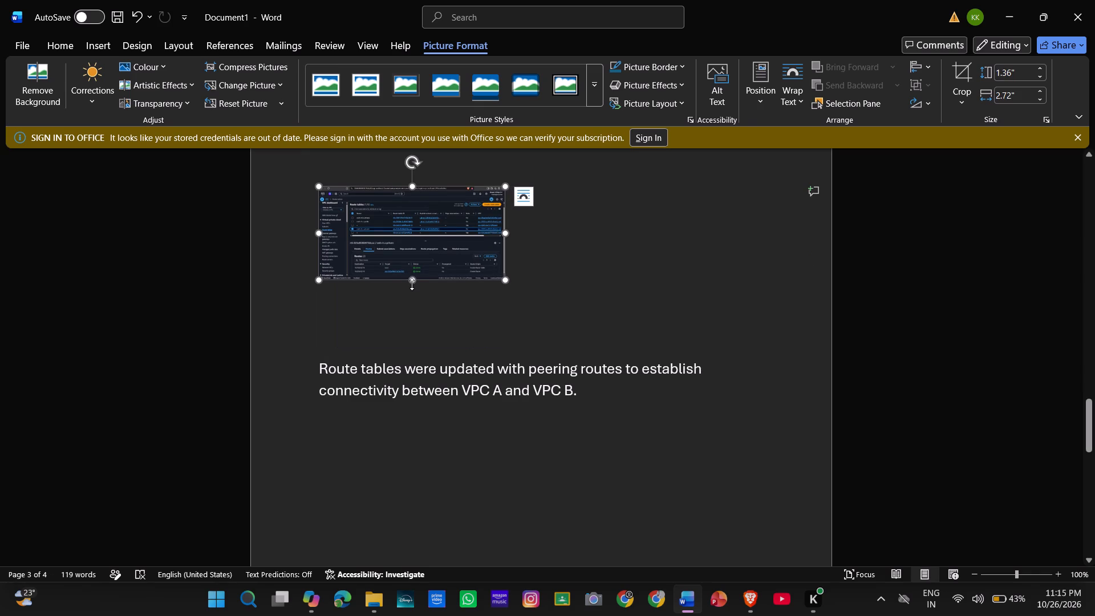
scroll(419, 324, "up", 1)
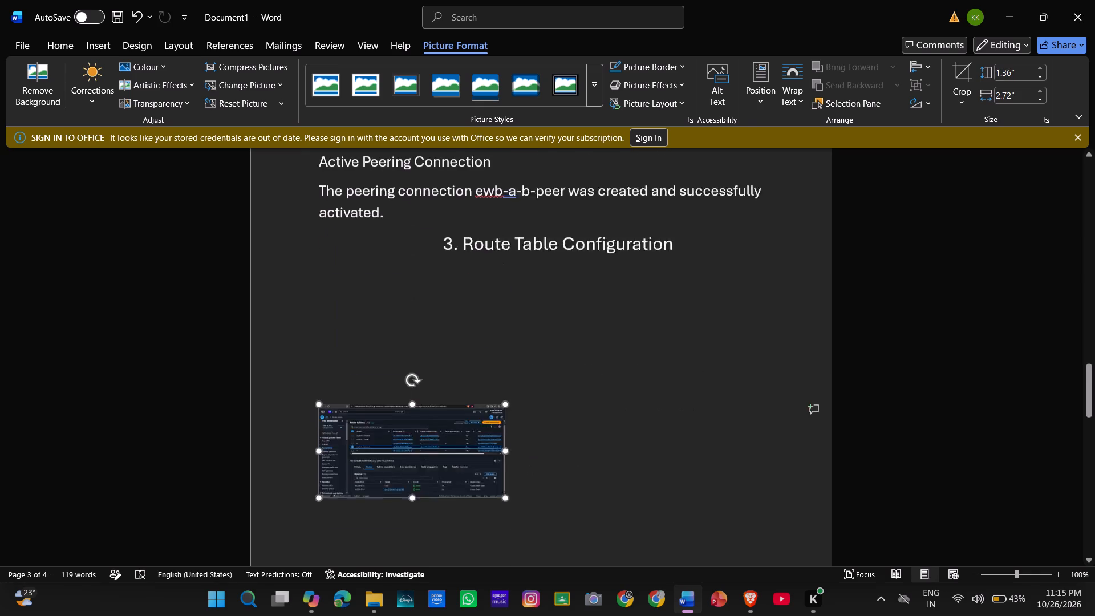
scroll(419, 324, "up", 1)
left_click_drag(396, 483, 380, 409)
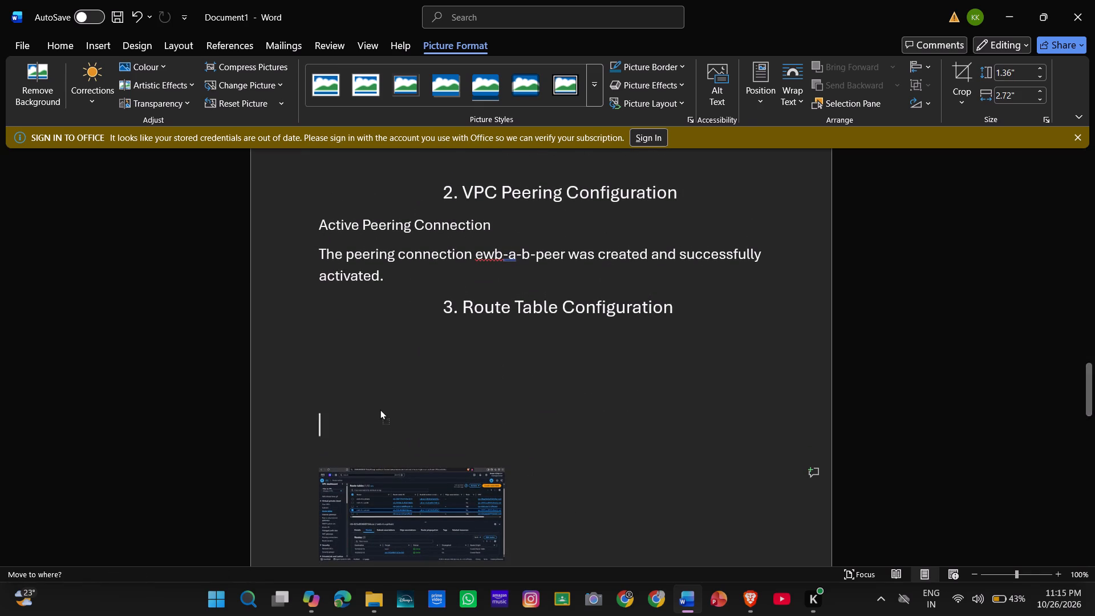
left_click_drag(380, 409, 353, 368)
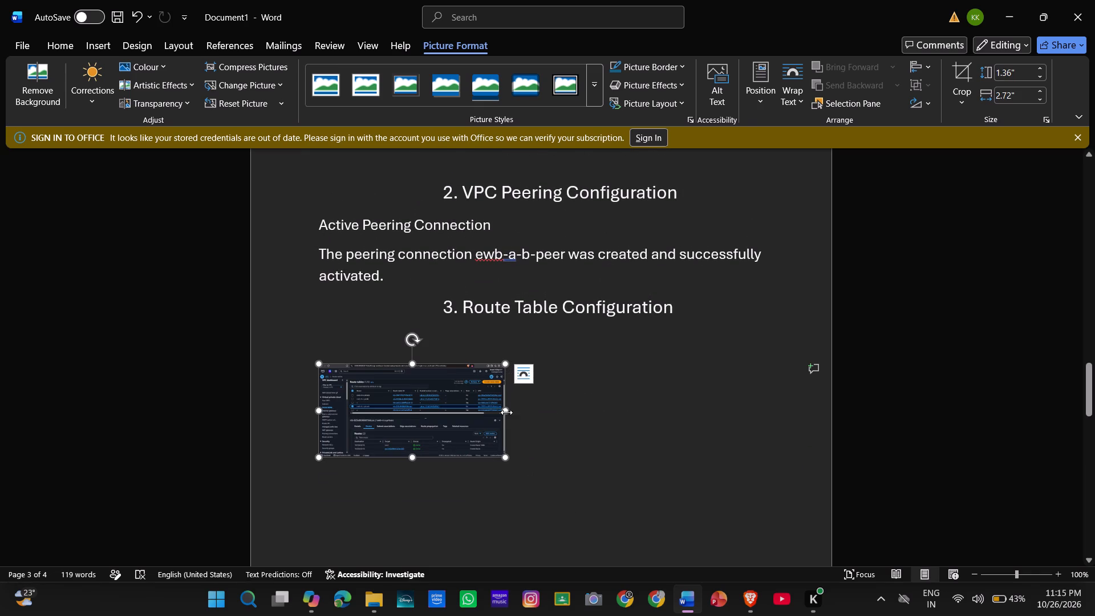
Enlarge the A private picture to about 2.75" high by 3.97" wide and move it directly beneath the "Route Table Configuration" heading.
left_click_drag(504, 413, 554, 410)
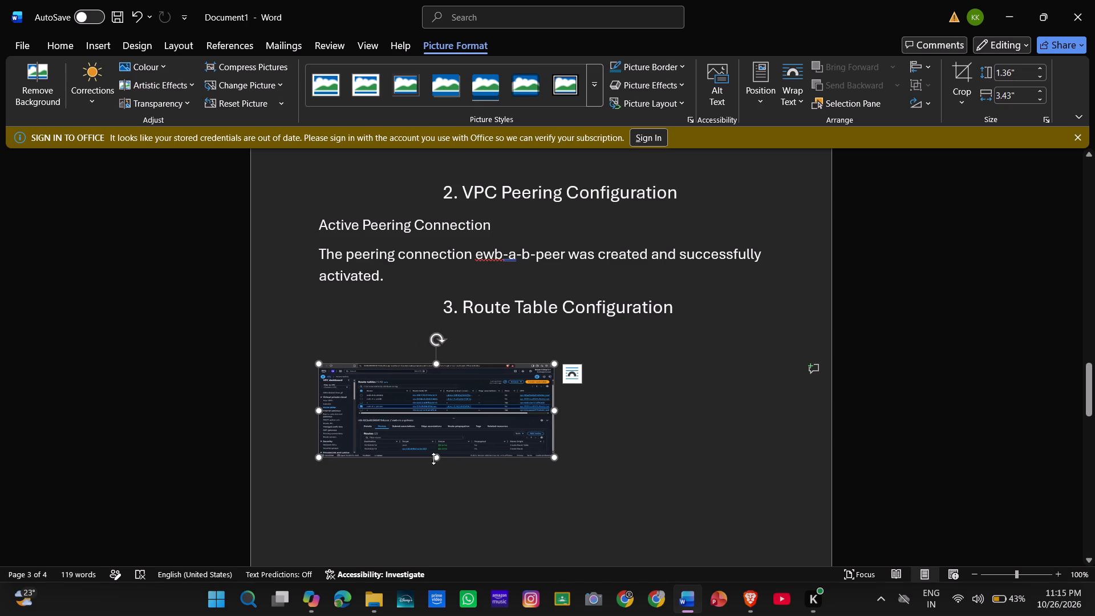
left_click_drag(435, 457, 428, 526)
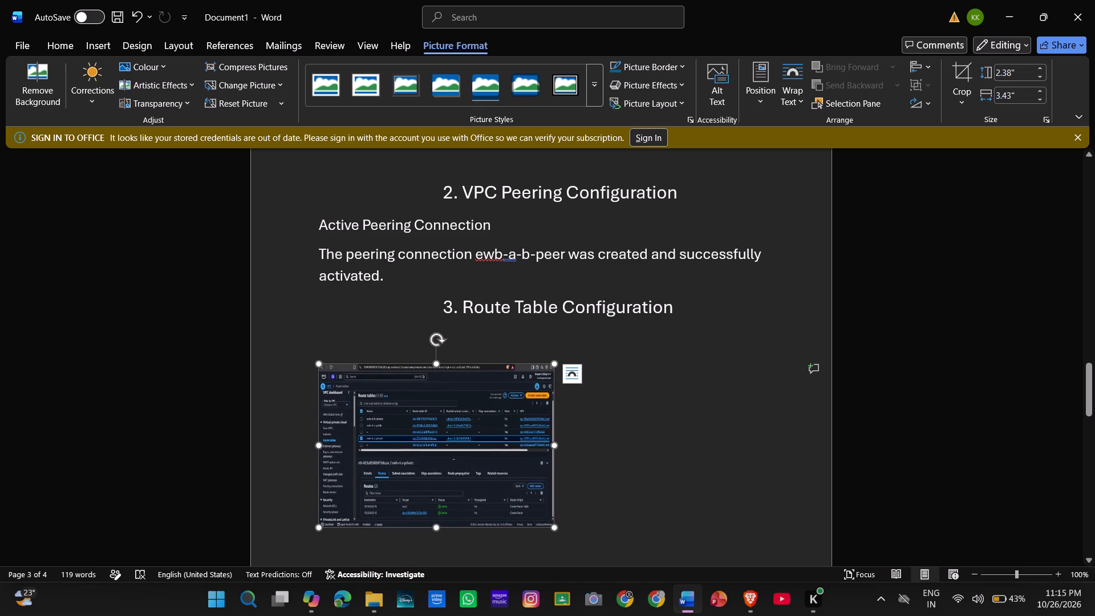
left_click_drag(319, 364, 282, 348)
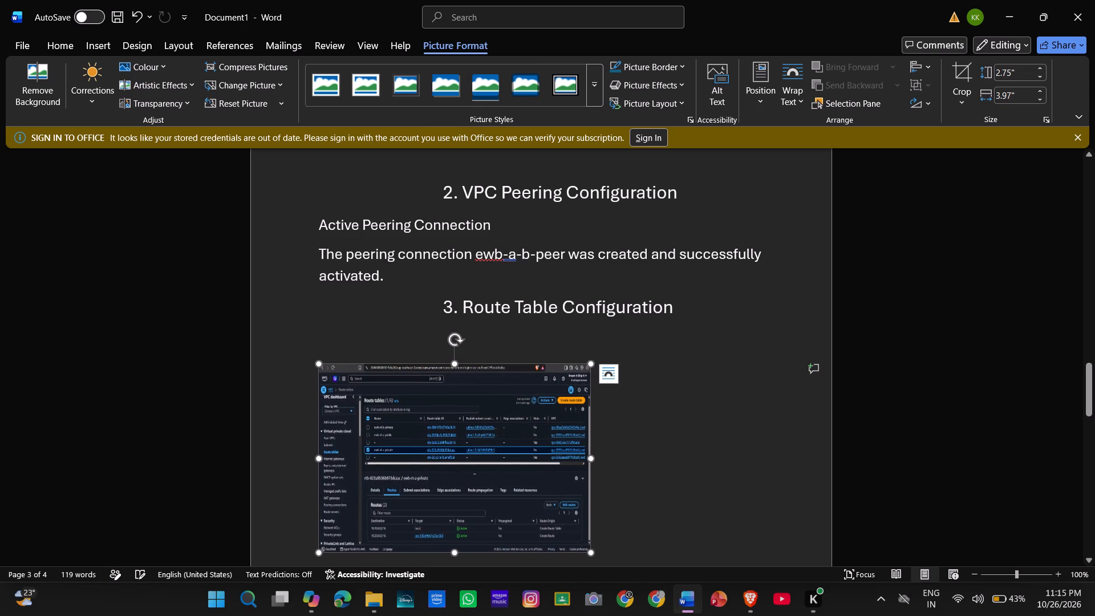
left_click_drag(506, 392, 424, 367)
left_click_drag(447, 372, 389, 354)
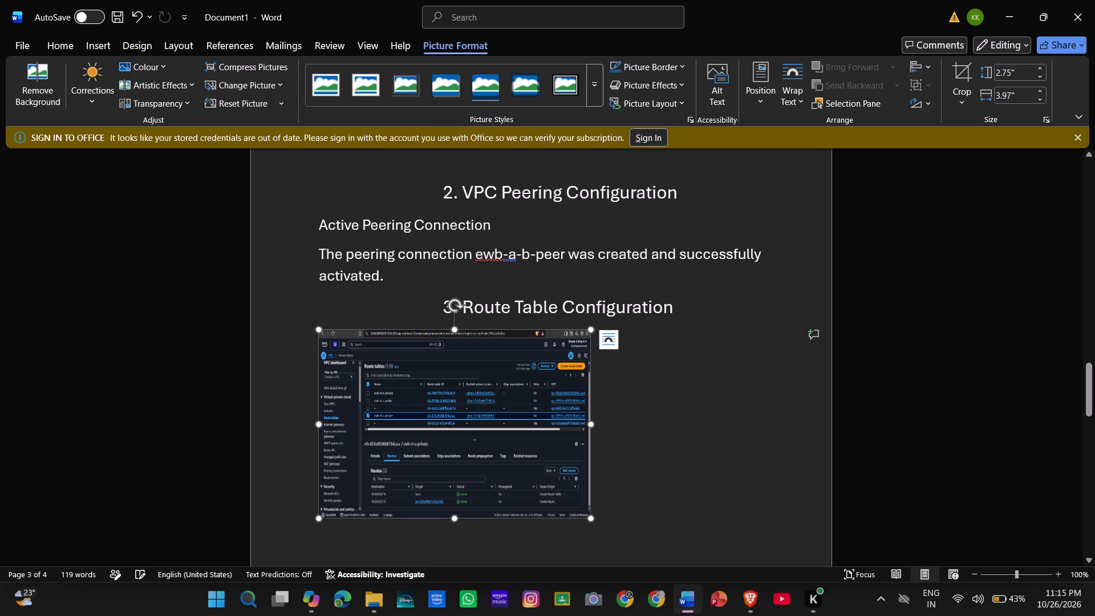
left_click(644, 432)
scroll(644, 432, "down", 2)
scroll(644, 432, "up", 1)
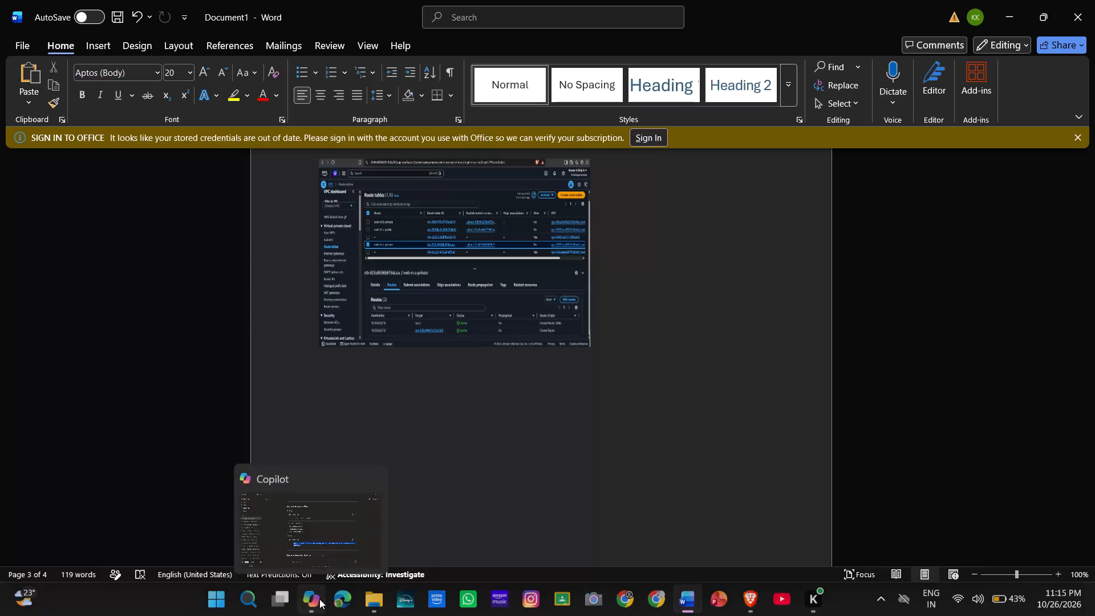
left_click(92, 43)
left_click(156, 89)
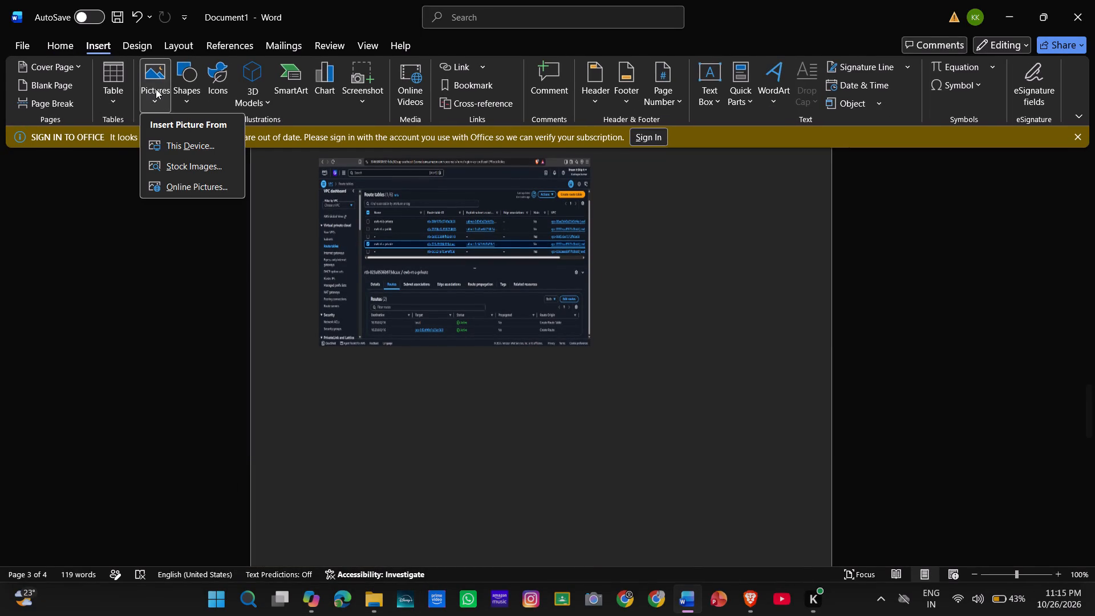
left_click(172, 140)
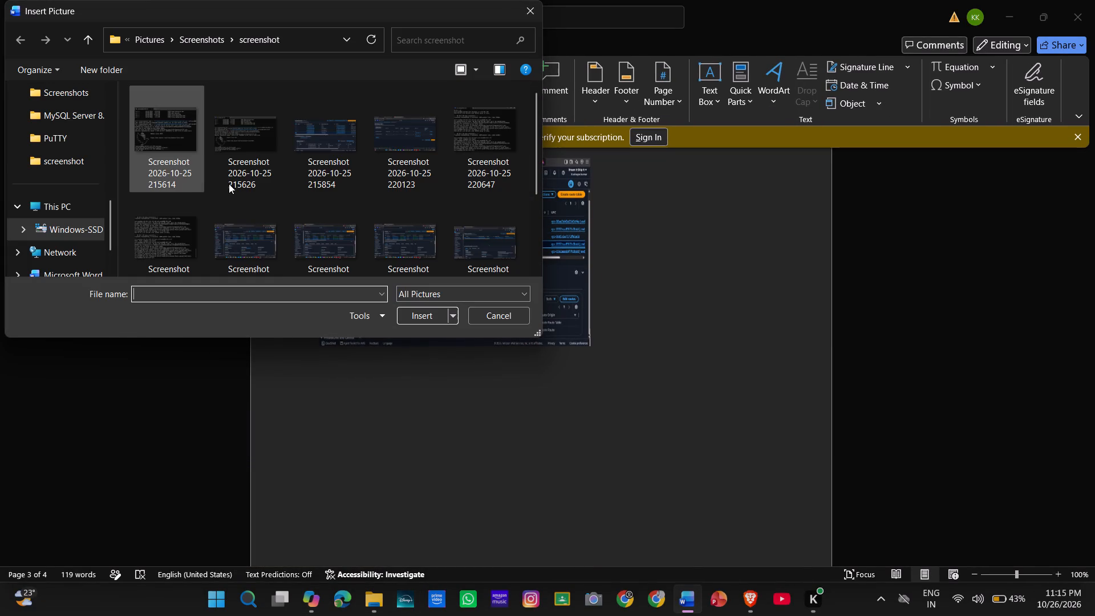
scroll(261, 204, "down", 7)
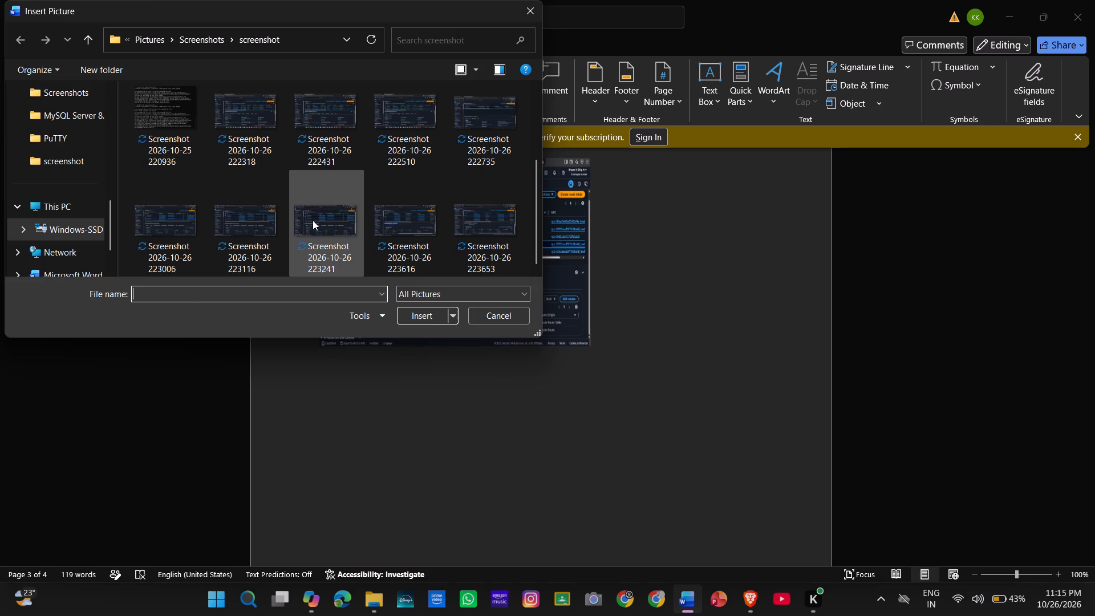
double_click(313, 220)
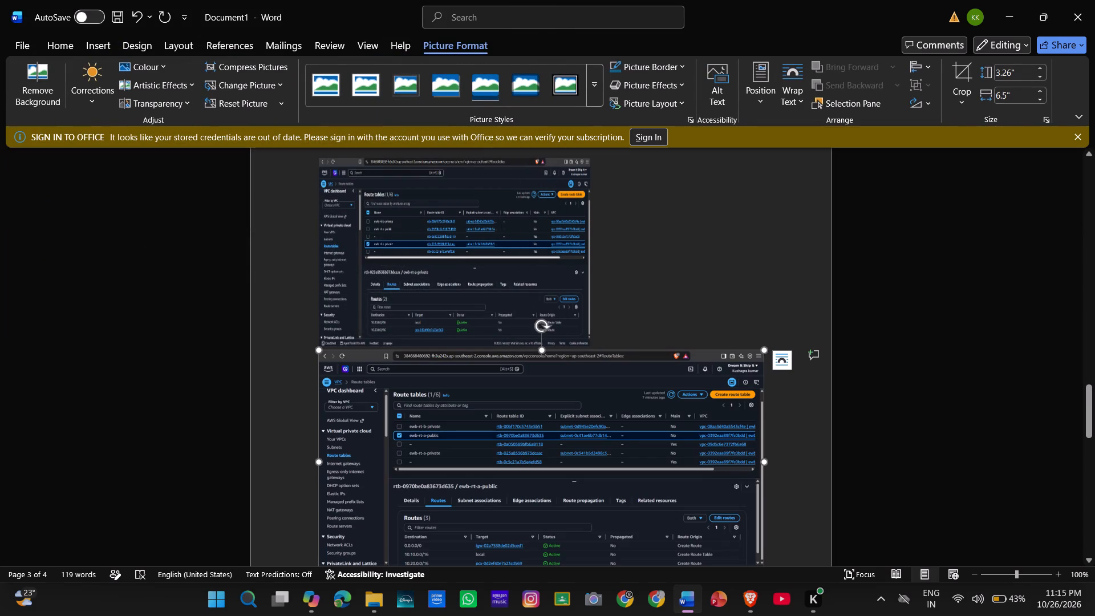
Shrink the A public picture to about 1.9" high by 3.6" wide.
scroll(652, 461, "down", 2)
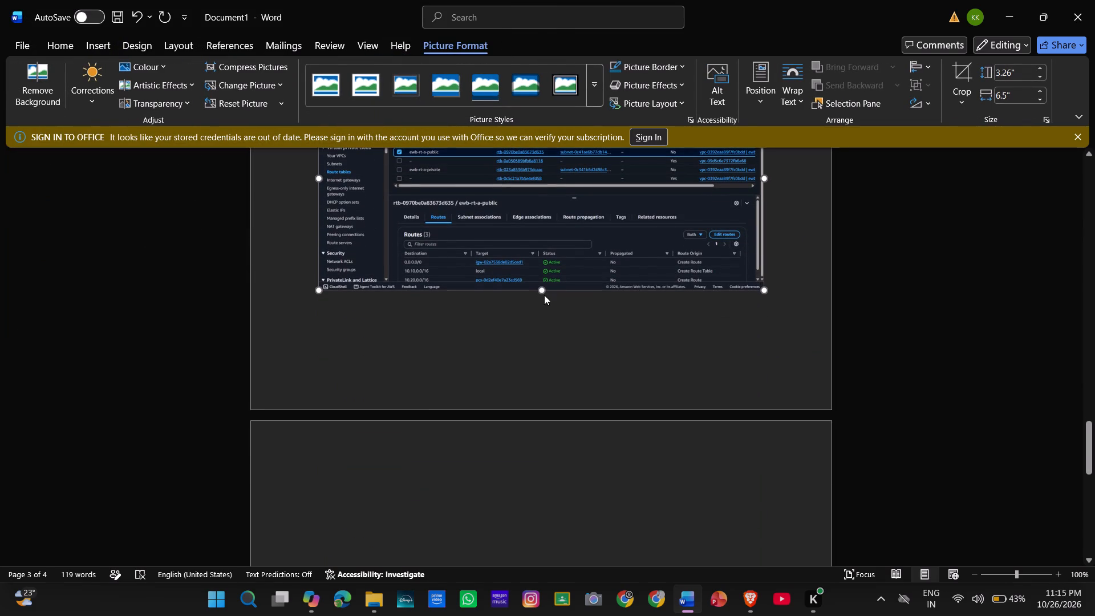
left_click_drag(544, 292, 497, 197)
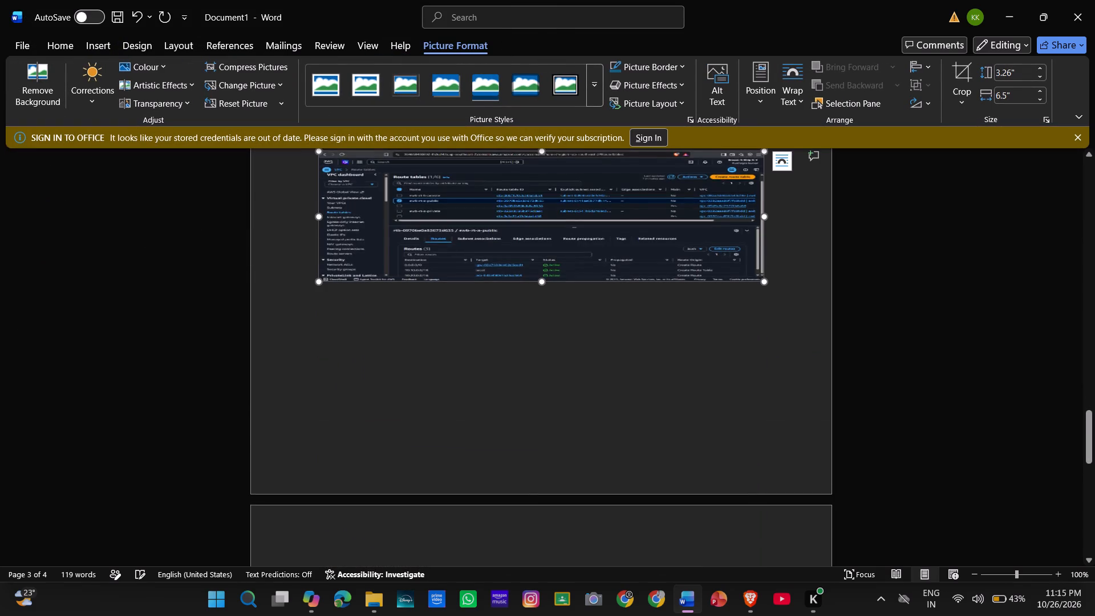
scroll(497, 197, "up", 1)
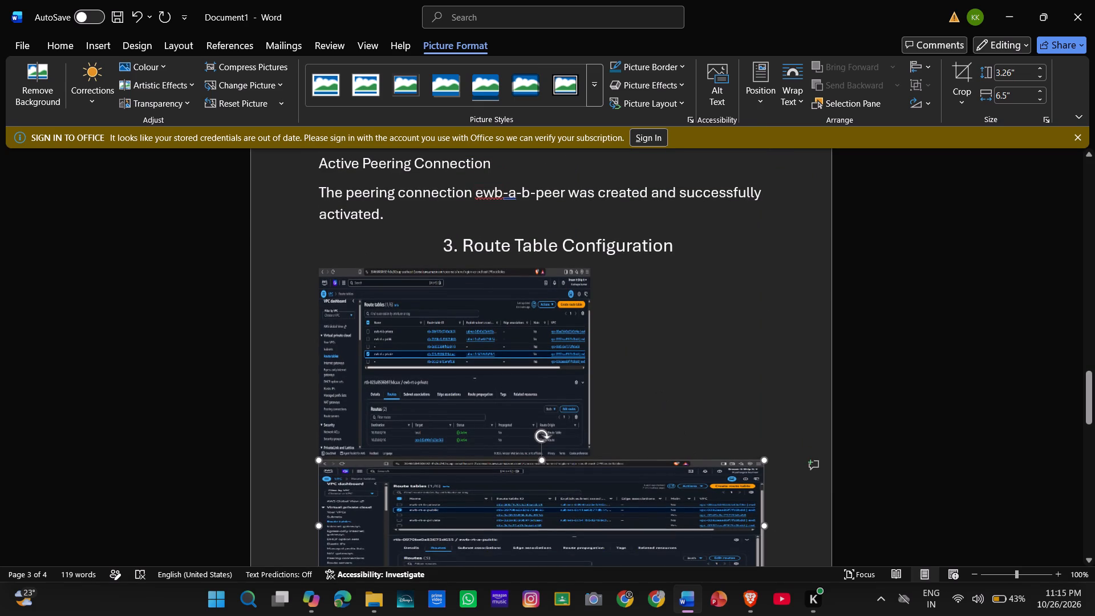
left_click_drag(761, 526, 565, 540)
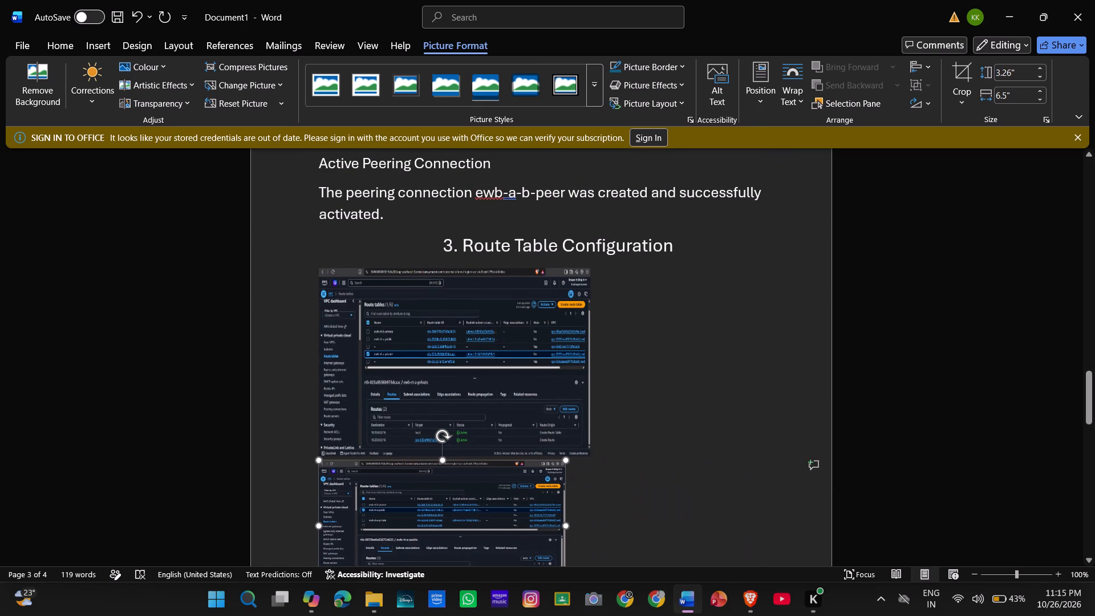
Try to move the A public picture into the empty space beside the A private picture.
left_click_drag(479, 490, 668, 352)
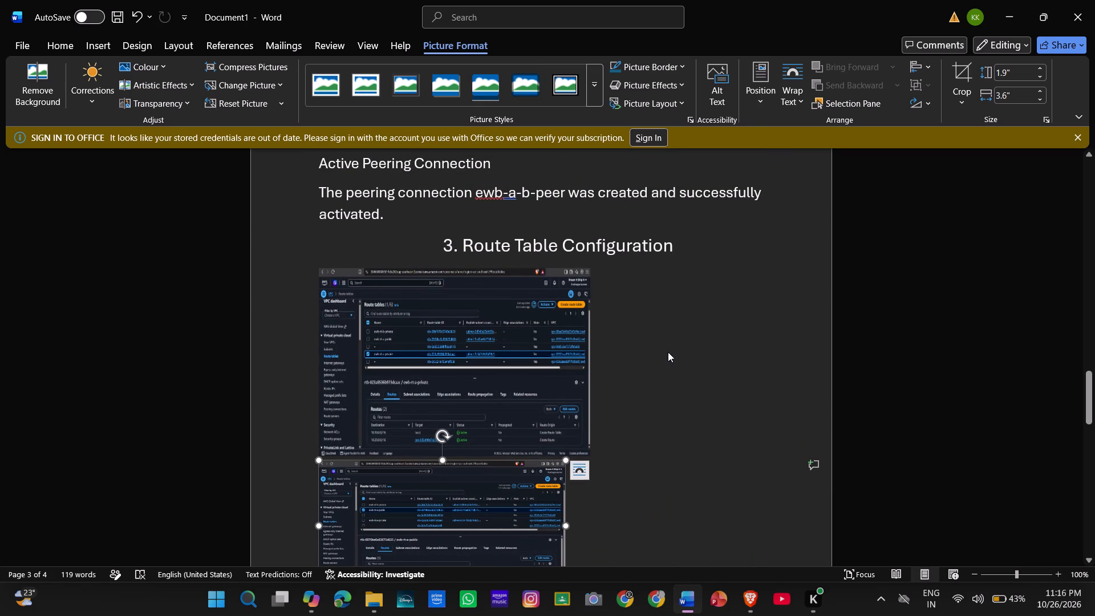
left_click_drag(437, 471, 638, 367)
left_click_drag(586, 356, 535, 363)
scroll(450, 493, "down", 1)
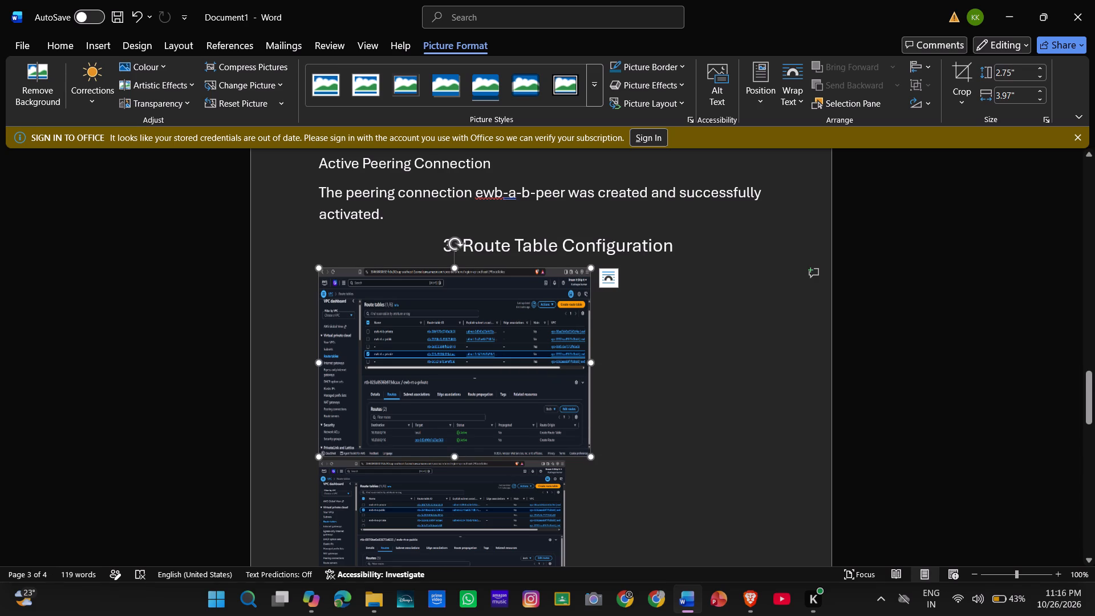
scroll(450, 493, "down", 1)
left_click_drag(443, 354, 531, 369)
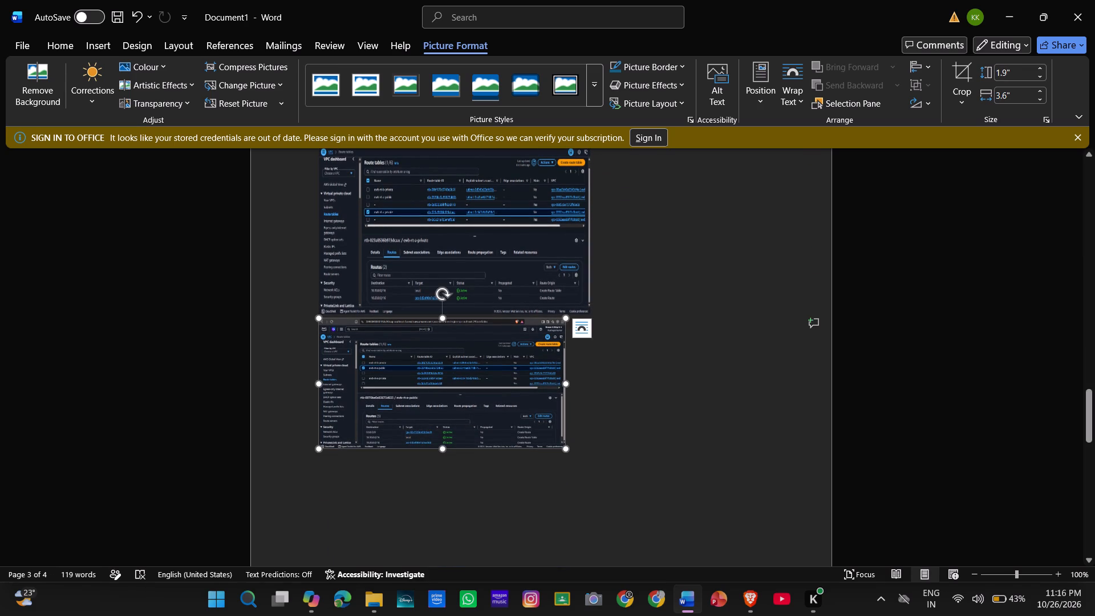
Stretch the A public picture to about 2.18" high by 3.98" wide, matching the width of the picture above it.
left_click_drag(565, 382, 591, 380)
left_click_drag(453, 449, 456, 458)
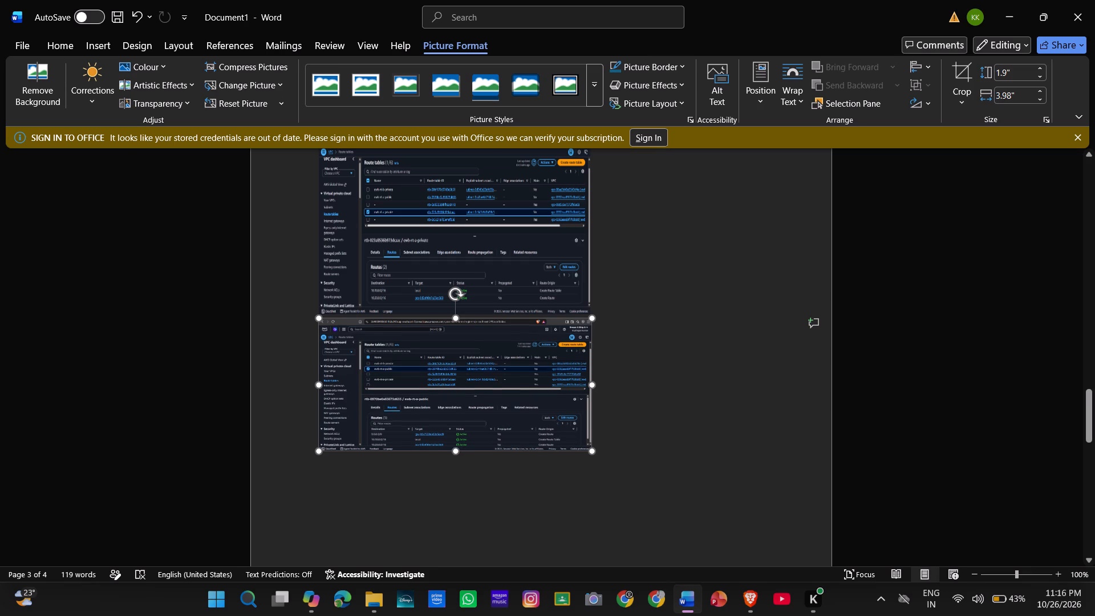
left_click_drag(456, 458, 458, 468)
left_click(451, 384)
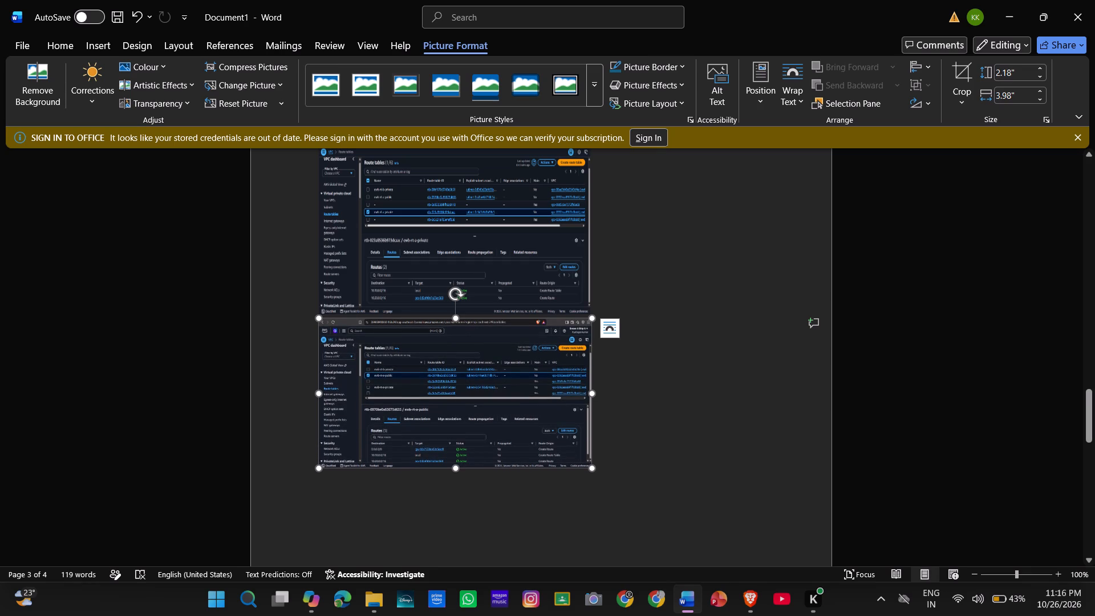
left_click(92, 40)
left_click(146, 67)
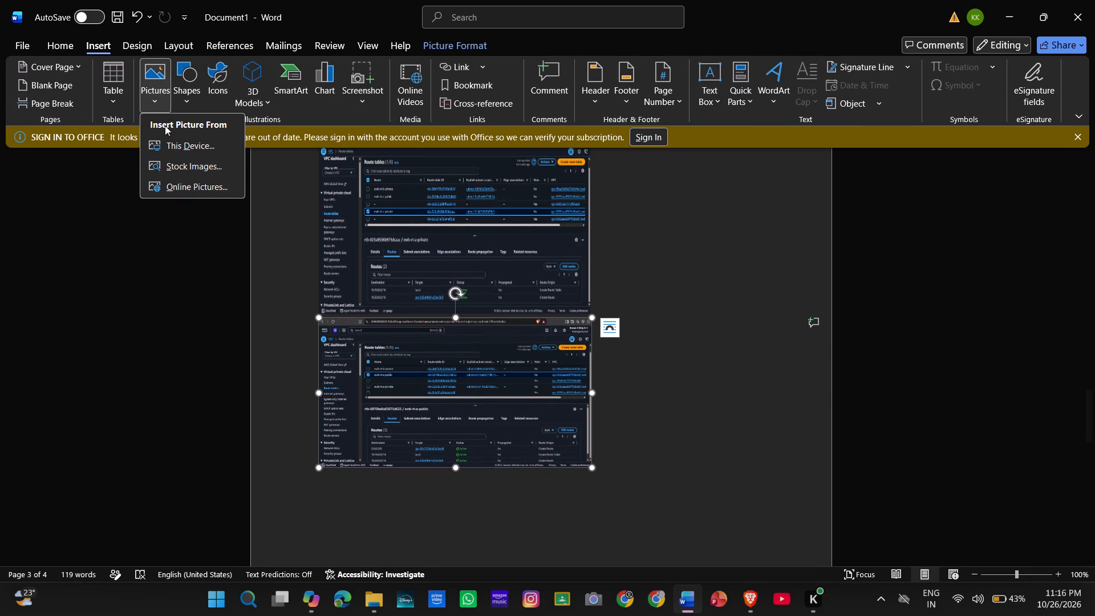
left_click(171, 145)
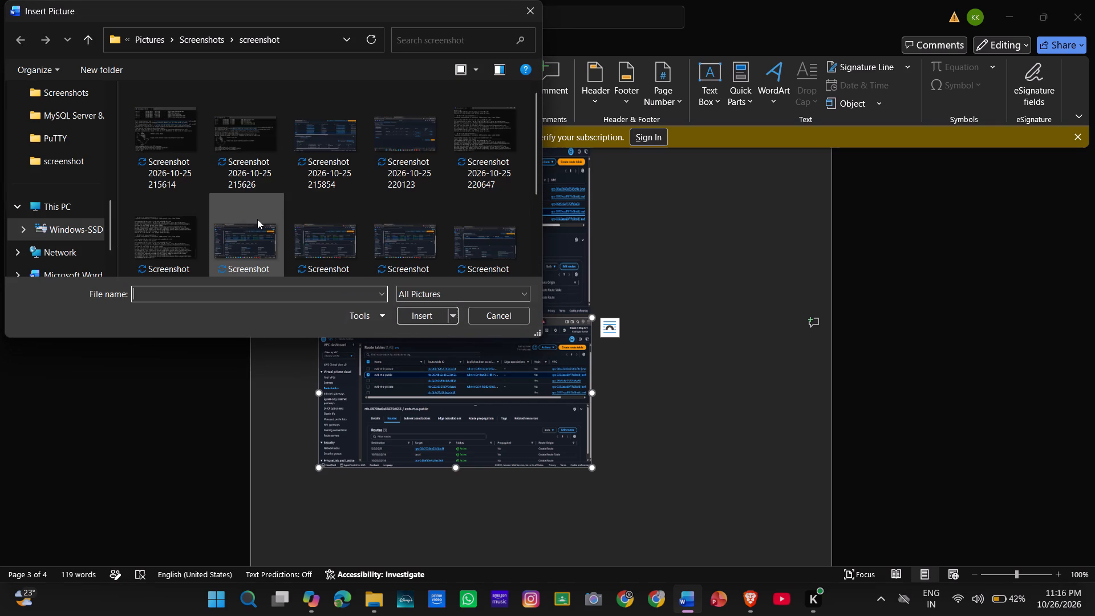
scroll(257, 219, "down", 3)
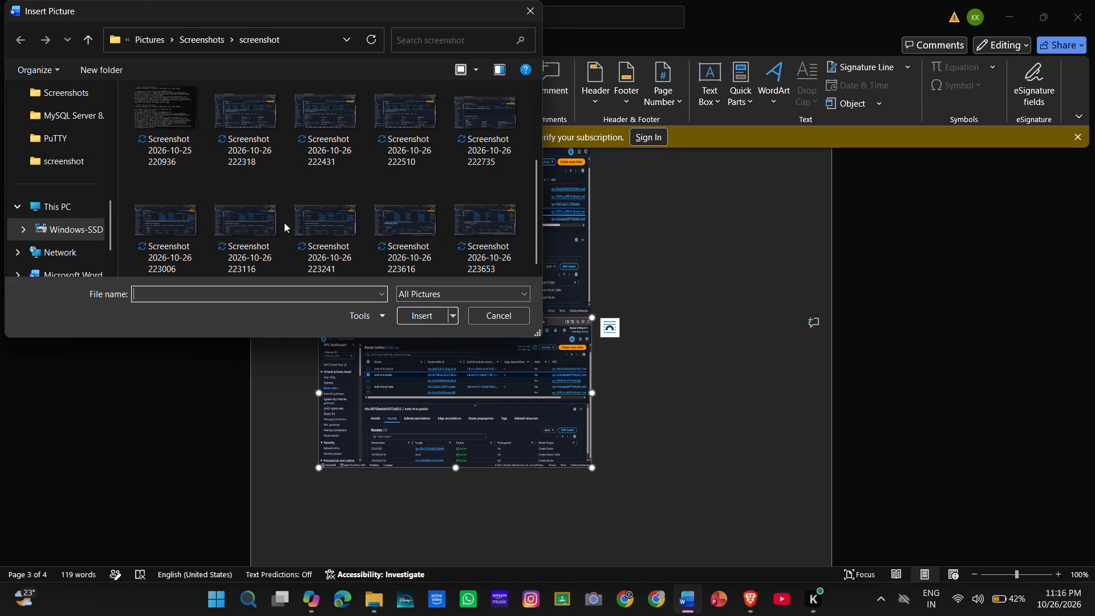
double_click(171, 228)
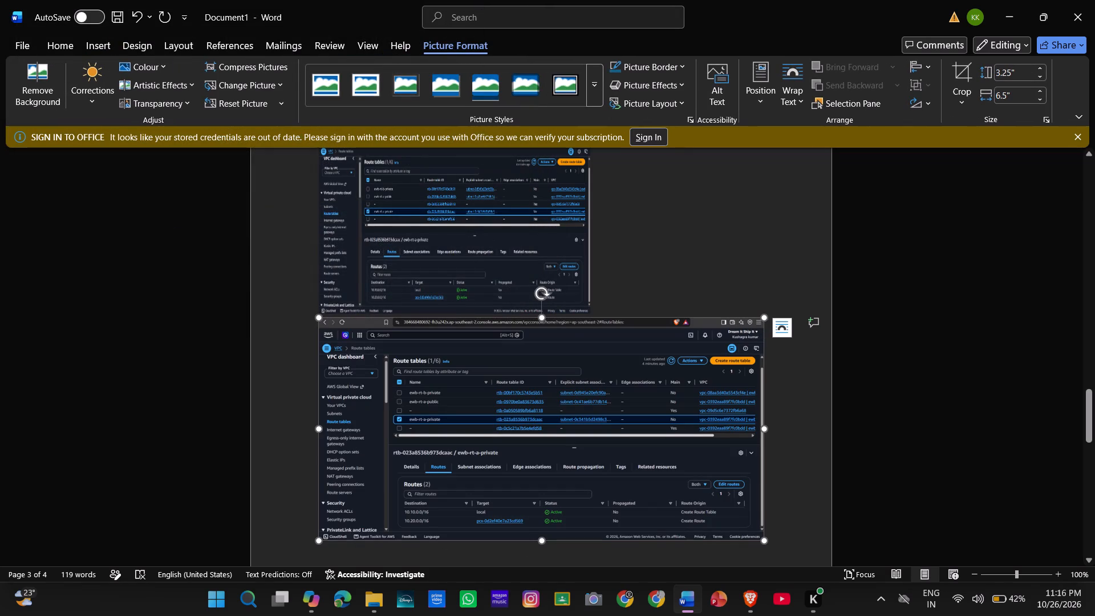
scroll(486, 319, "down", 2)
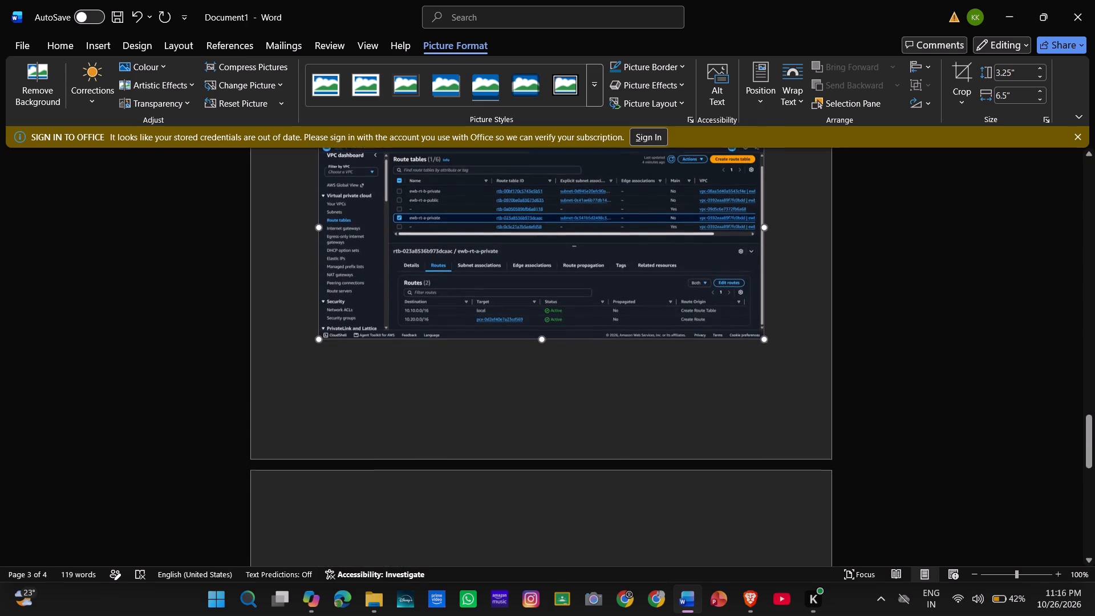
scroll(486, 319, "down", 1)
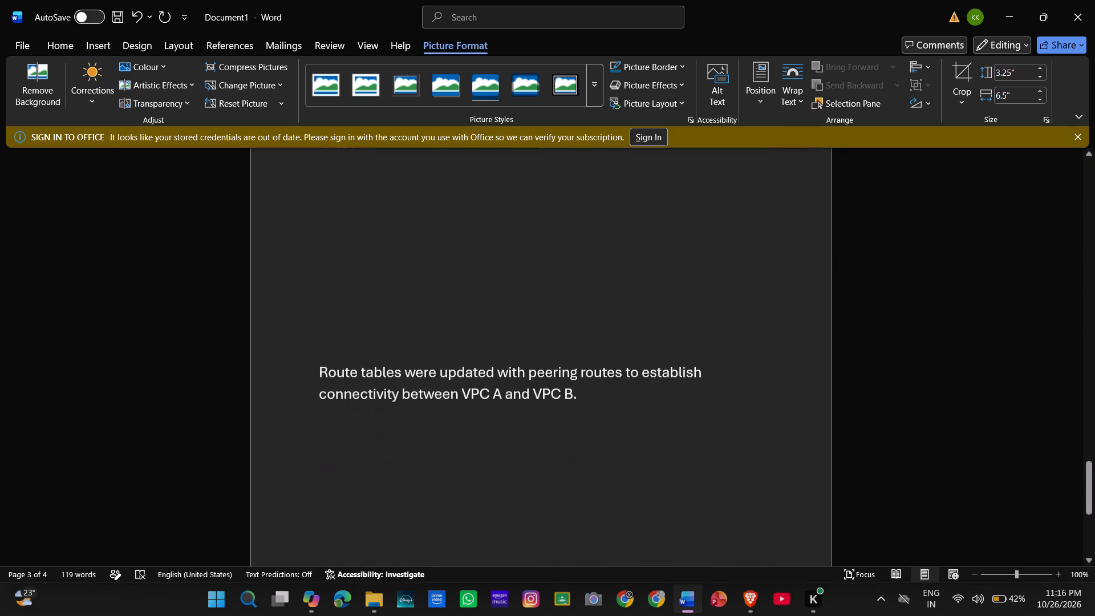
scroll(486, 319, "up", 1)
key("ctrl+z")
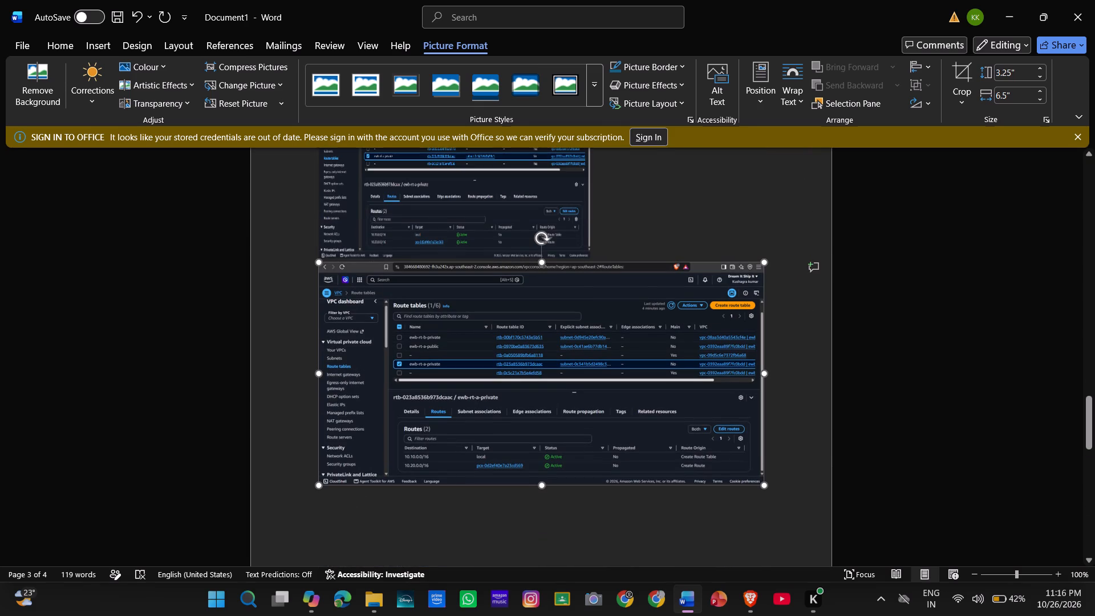
Delete the blank lines above the "Route tables were updated with peering routes" paragraph so it follows the route table pictures.
scroll(501, 328, "up", 1)
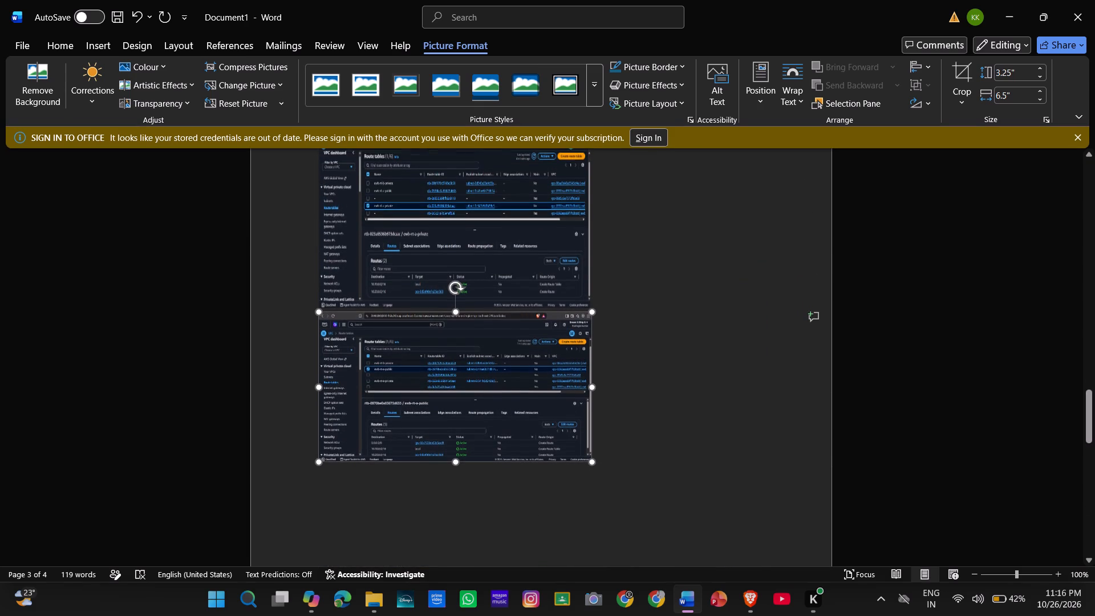
scroll(449, 509, "down", 1)
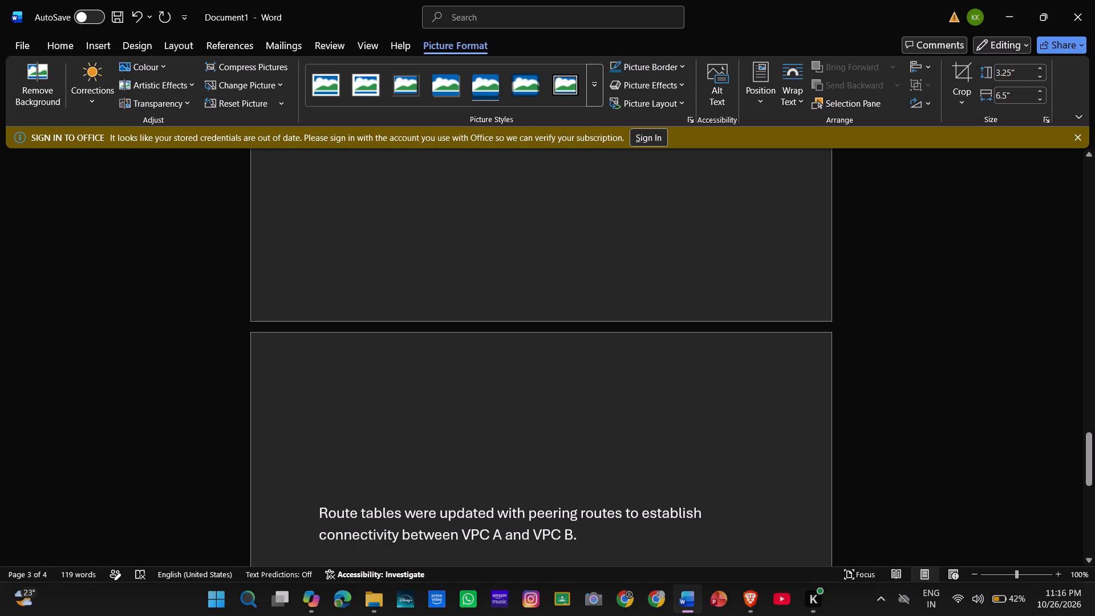
left_click(318, 513)
key("BackSpace")
key("BackSpace")
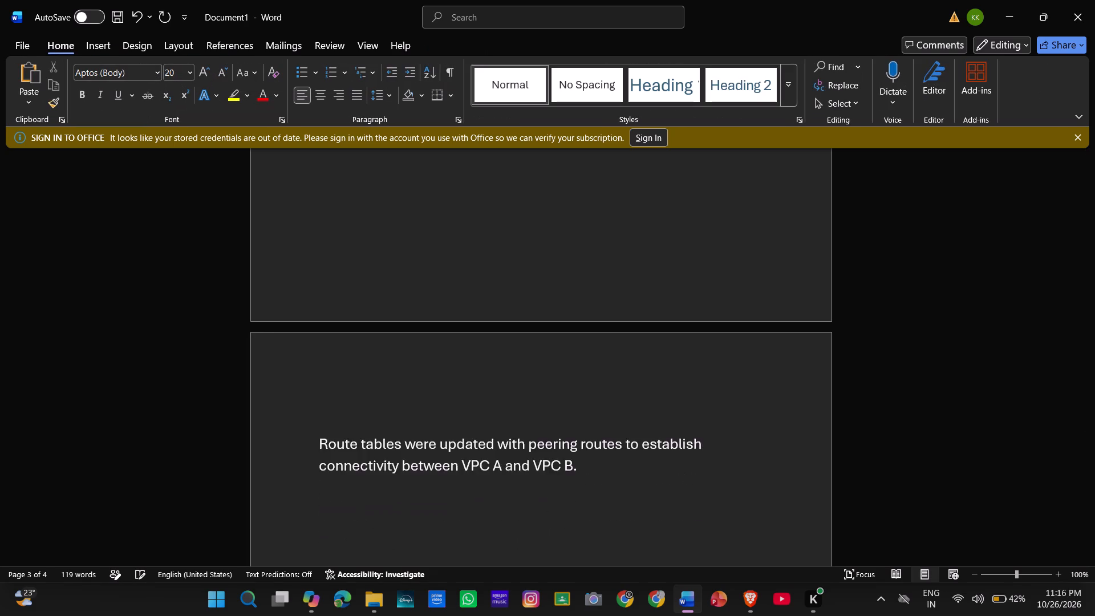
key("BackSpace")
key("BackSpace")
scroll(318, 513, "up", 4)
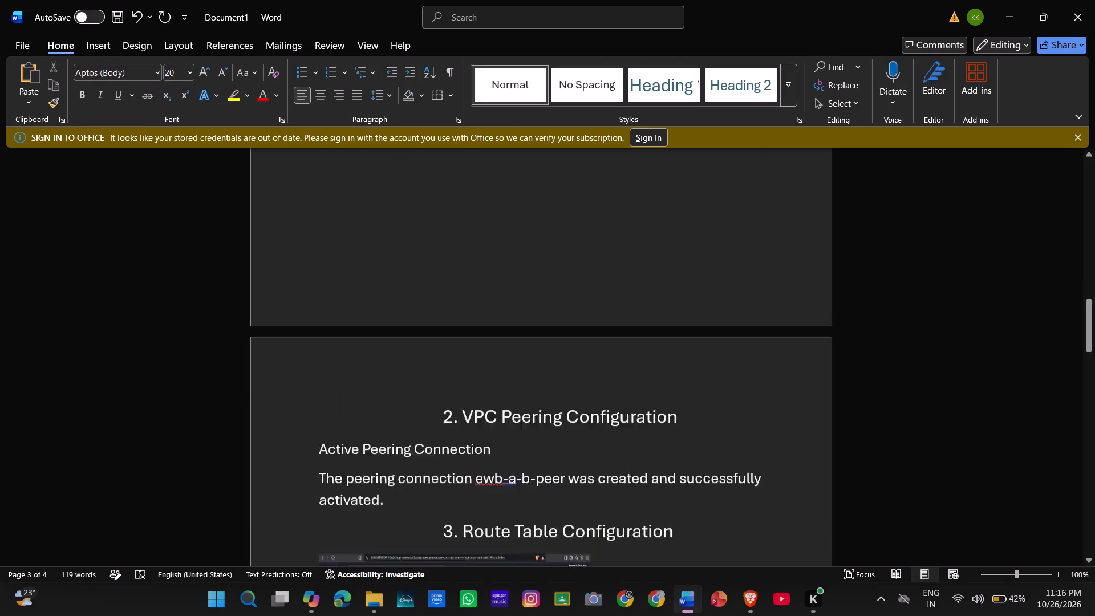
scroll(318, 513, "down", 1)
scroll(471, 518, "down", 1)
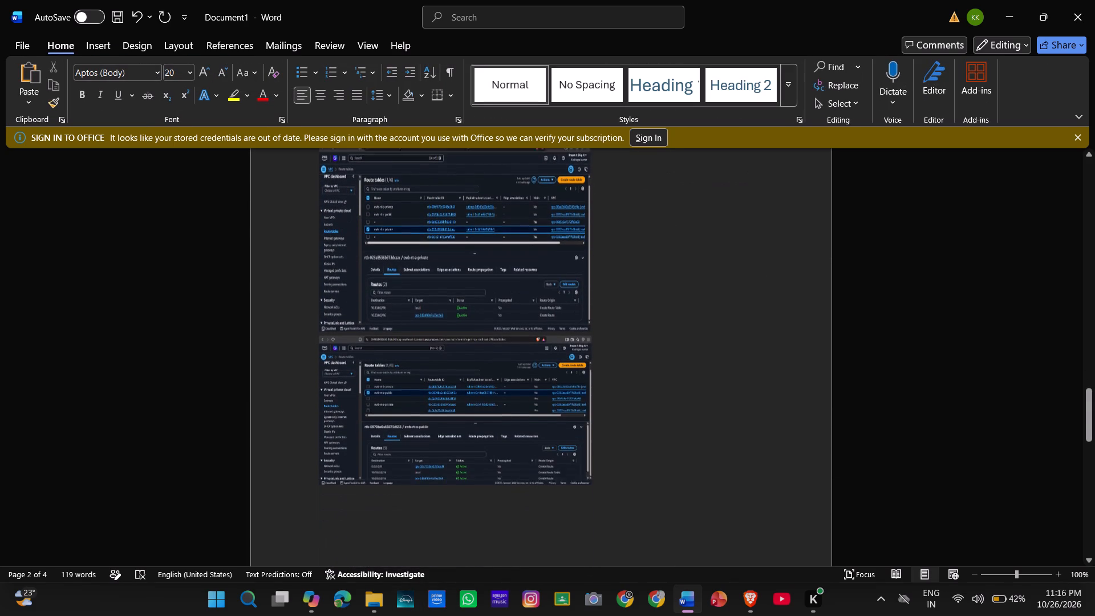
scroll(471, 518, "down", 1)
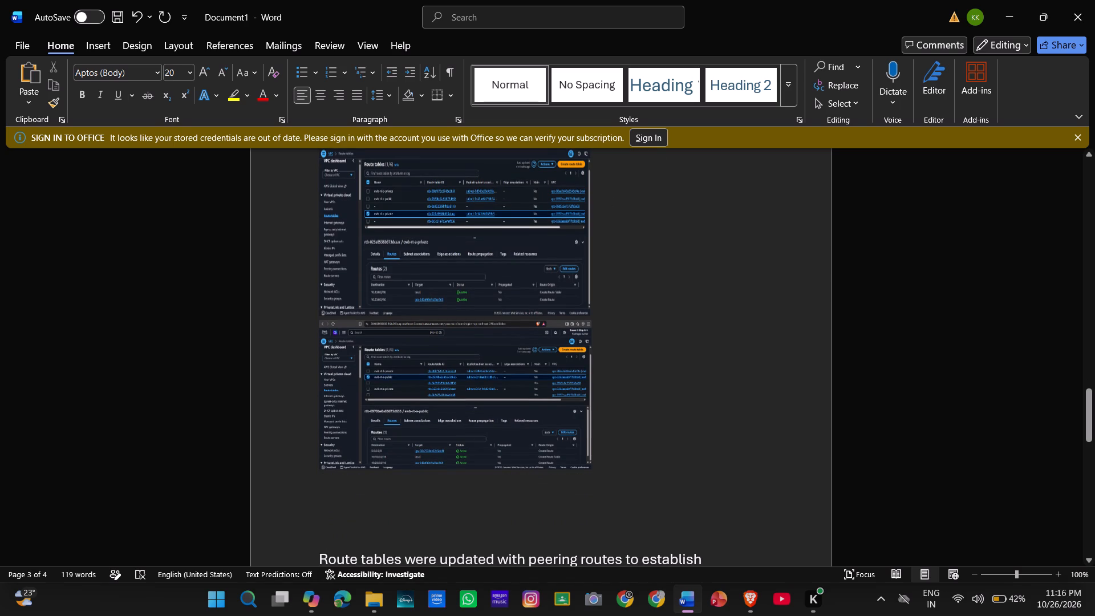
Insert the screenshot of the ewb-rt-b-private route table before the "Route tables were updated" paragraph.
left_click(376, 602)
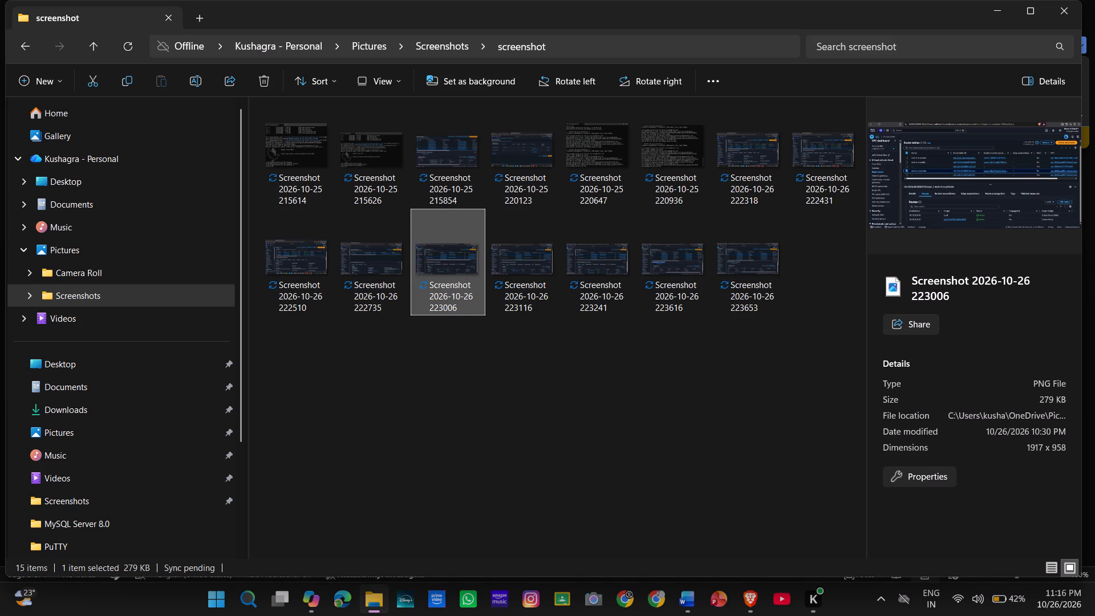
left_click(677, 601)
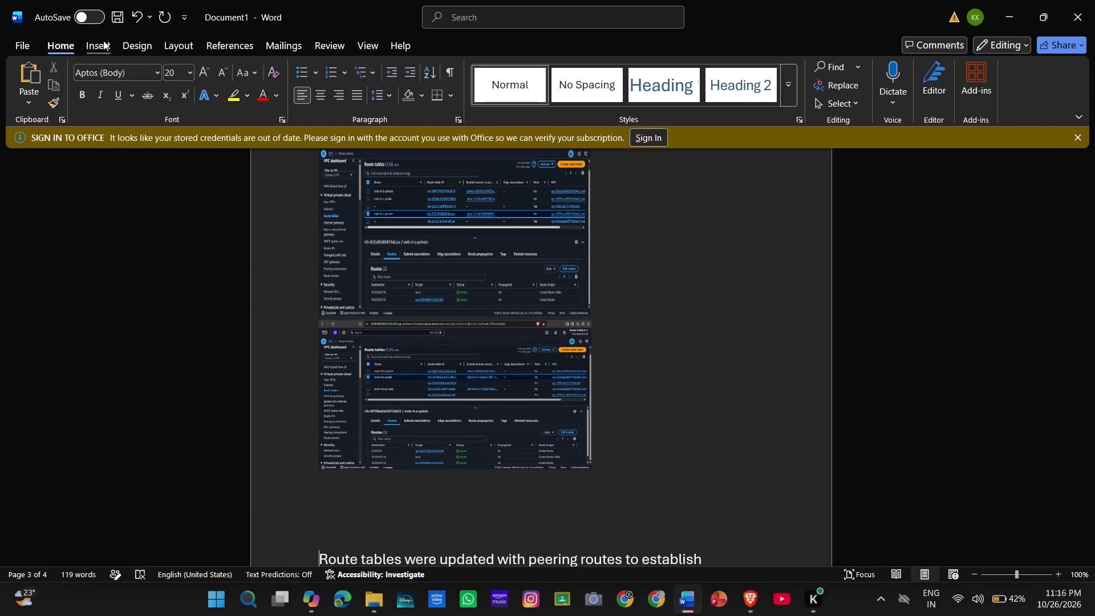
left_click(103, 40)
left_click(160, 85)
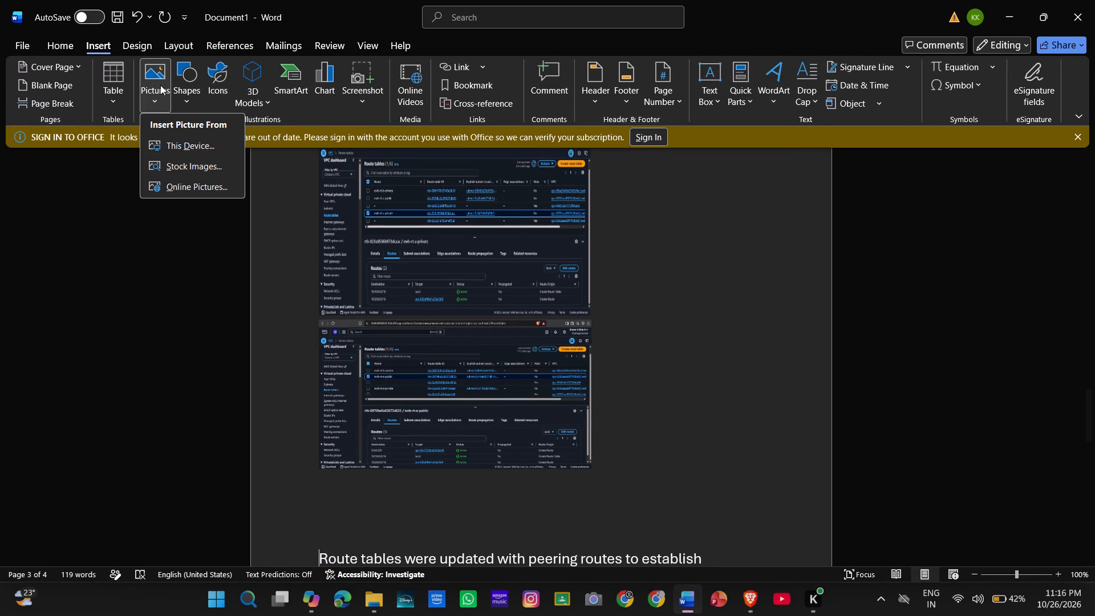
left_click(177, 143)
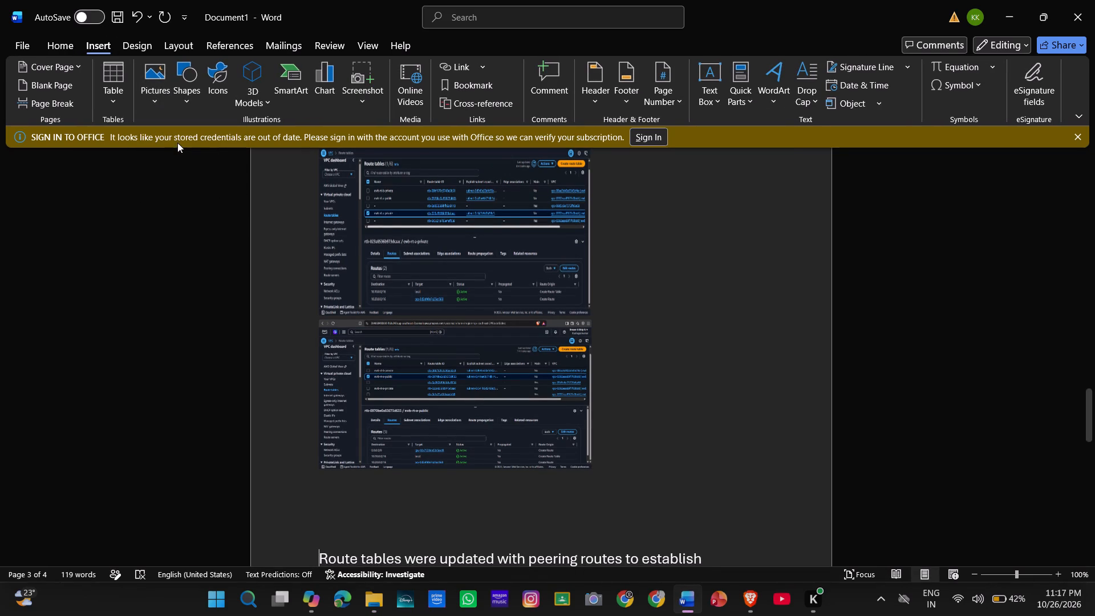
scroll(282, 197, "down", 1)
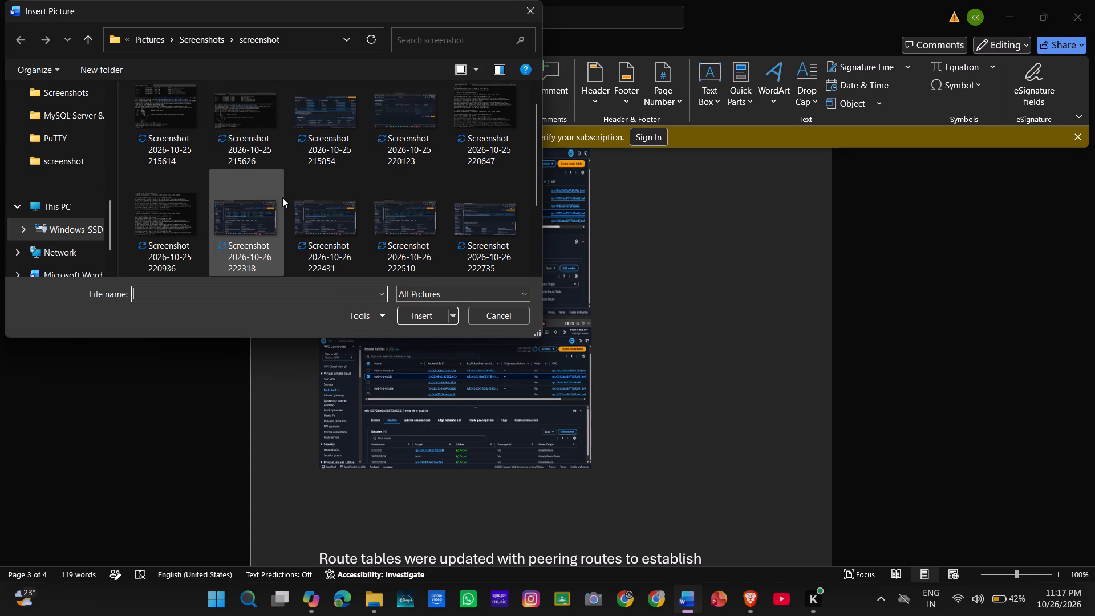
scroll(282, 197, "down", 5)
double_click(241, 210)
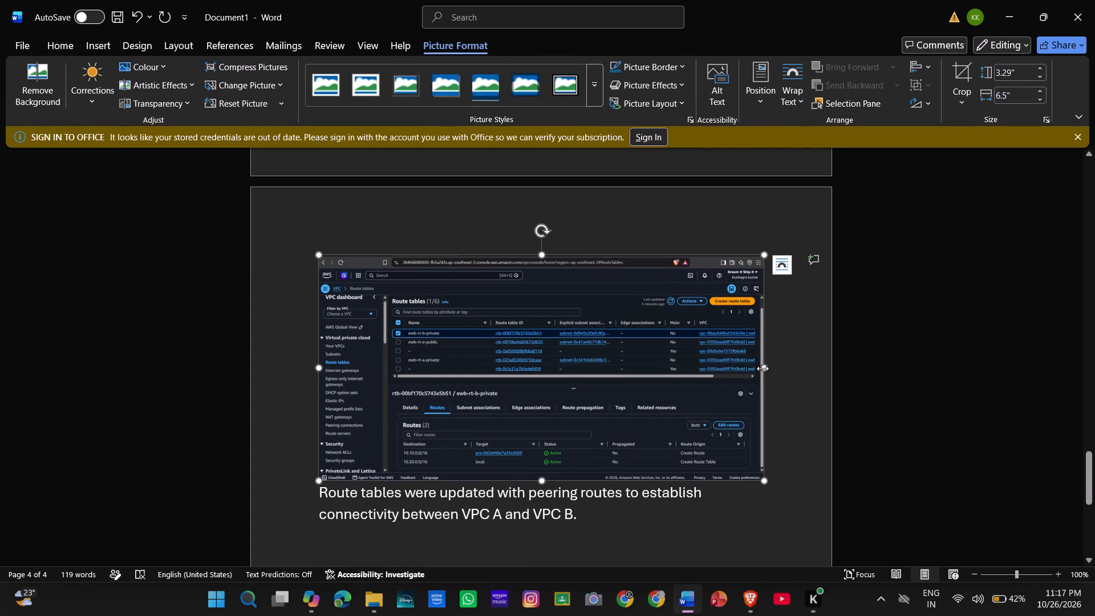
Resize the B private picture to about 2.26" high by 5.35" wide.
left_click_drag(763, 368, 578, 371)
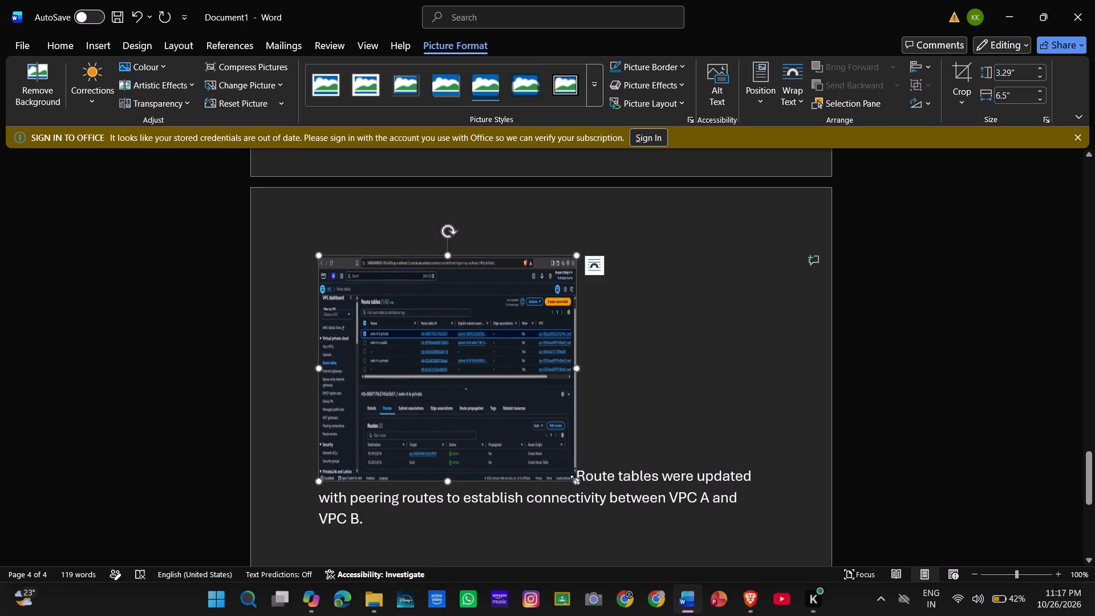
left_click_drag(575, 480, 601, 391)
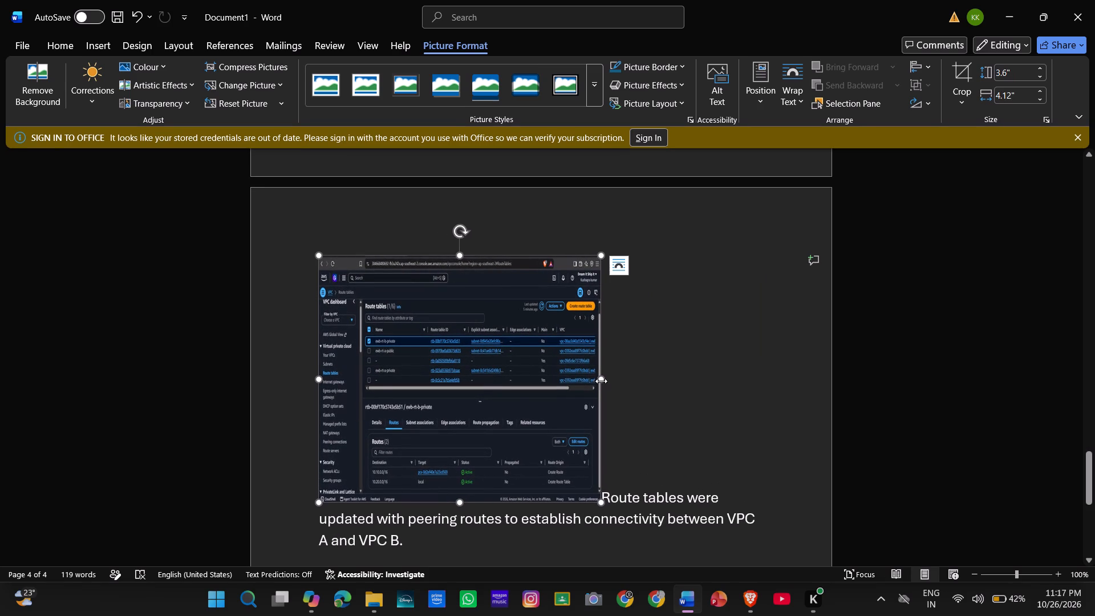
left_click_drag(601, 381, 685, 353)
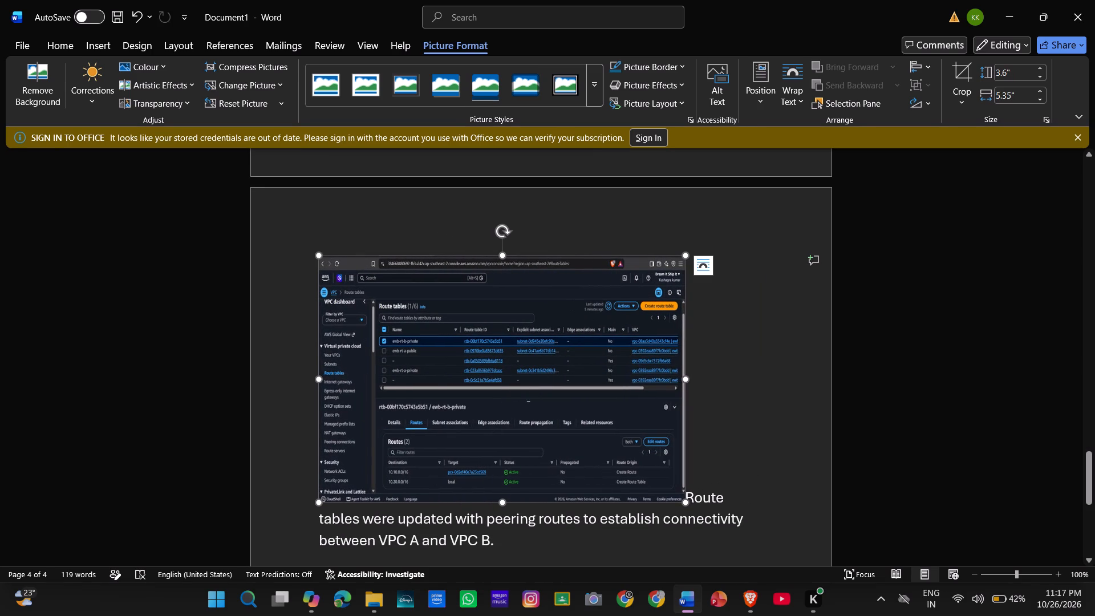
left_click_drag(501, 501, 502, 410)
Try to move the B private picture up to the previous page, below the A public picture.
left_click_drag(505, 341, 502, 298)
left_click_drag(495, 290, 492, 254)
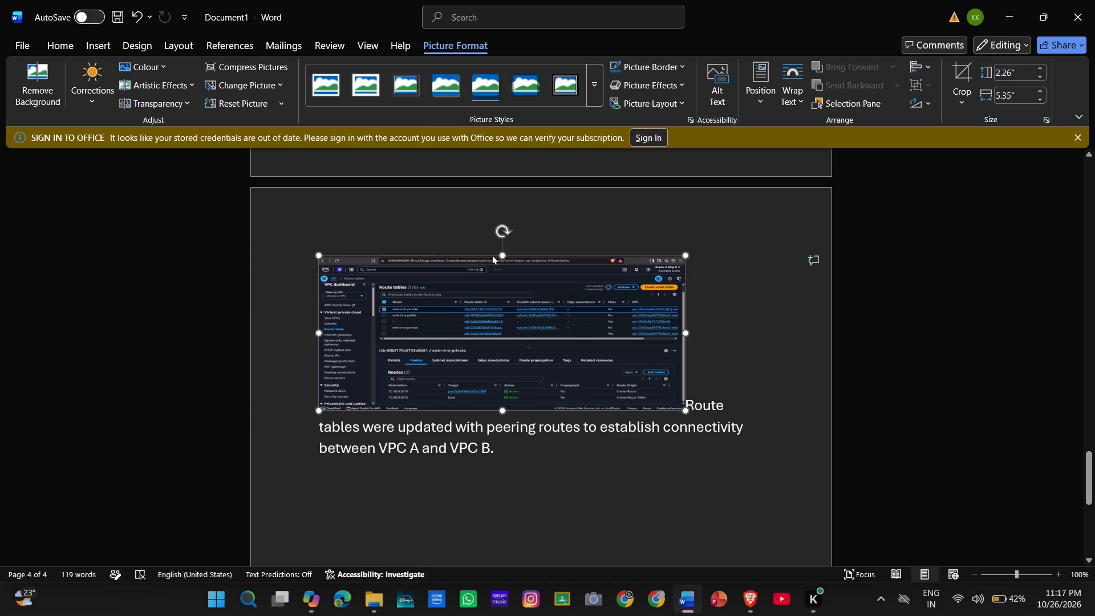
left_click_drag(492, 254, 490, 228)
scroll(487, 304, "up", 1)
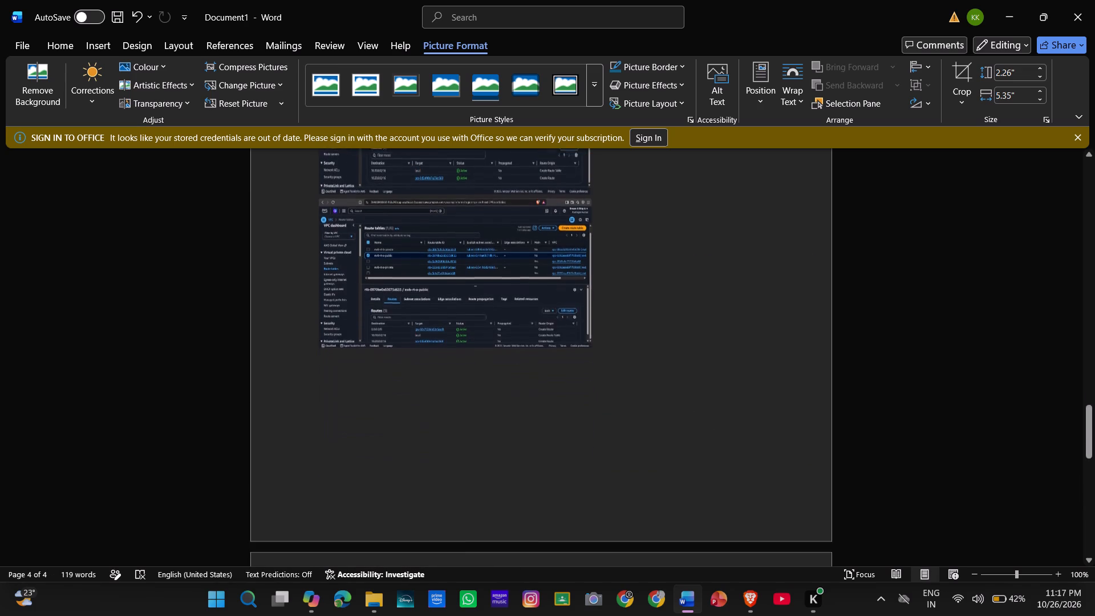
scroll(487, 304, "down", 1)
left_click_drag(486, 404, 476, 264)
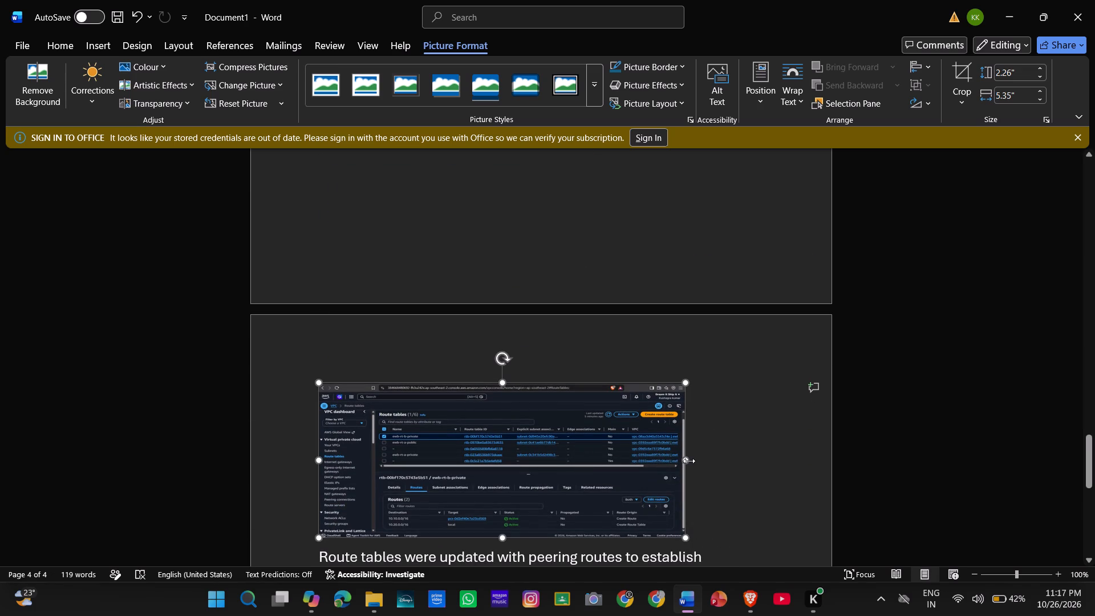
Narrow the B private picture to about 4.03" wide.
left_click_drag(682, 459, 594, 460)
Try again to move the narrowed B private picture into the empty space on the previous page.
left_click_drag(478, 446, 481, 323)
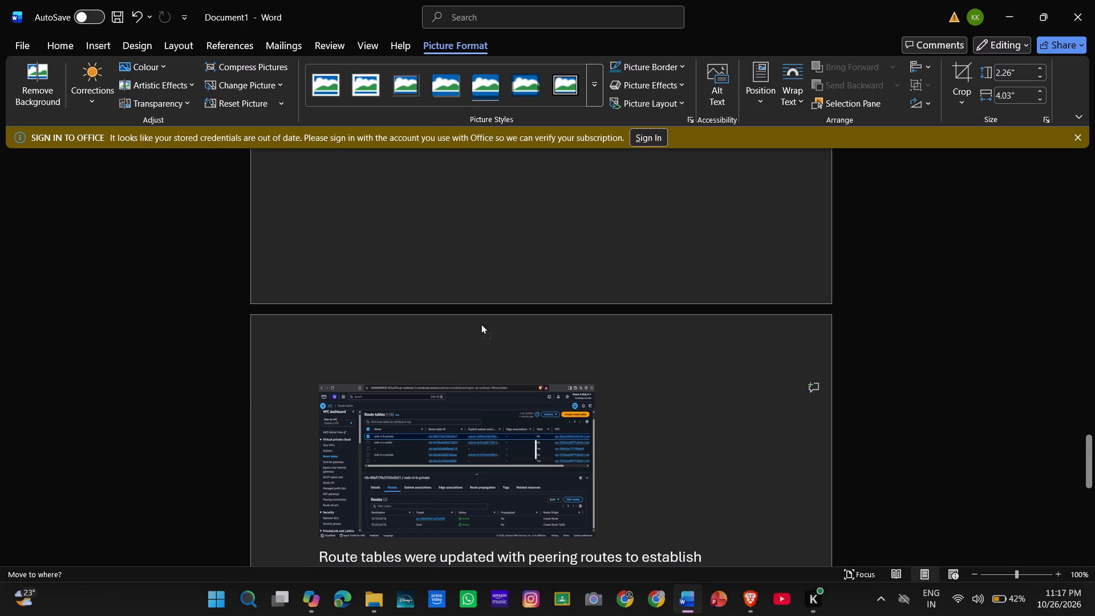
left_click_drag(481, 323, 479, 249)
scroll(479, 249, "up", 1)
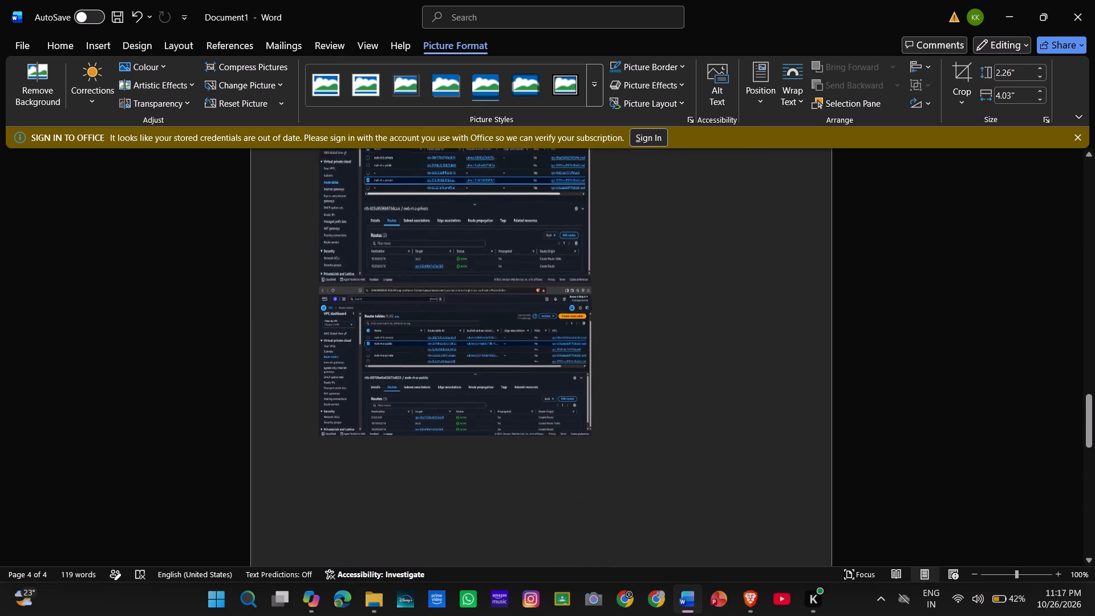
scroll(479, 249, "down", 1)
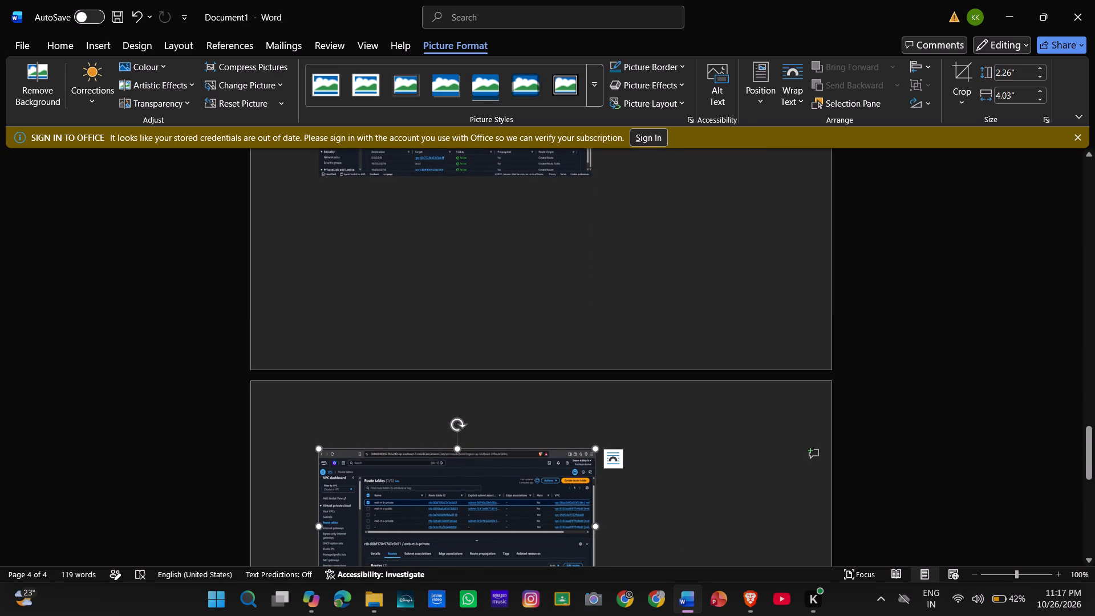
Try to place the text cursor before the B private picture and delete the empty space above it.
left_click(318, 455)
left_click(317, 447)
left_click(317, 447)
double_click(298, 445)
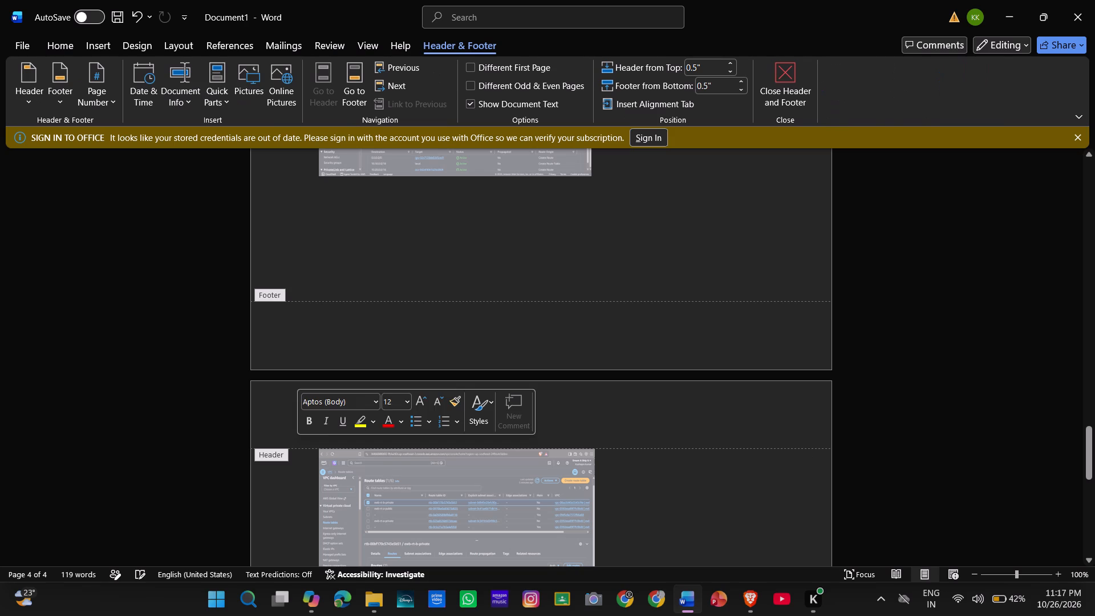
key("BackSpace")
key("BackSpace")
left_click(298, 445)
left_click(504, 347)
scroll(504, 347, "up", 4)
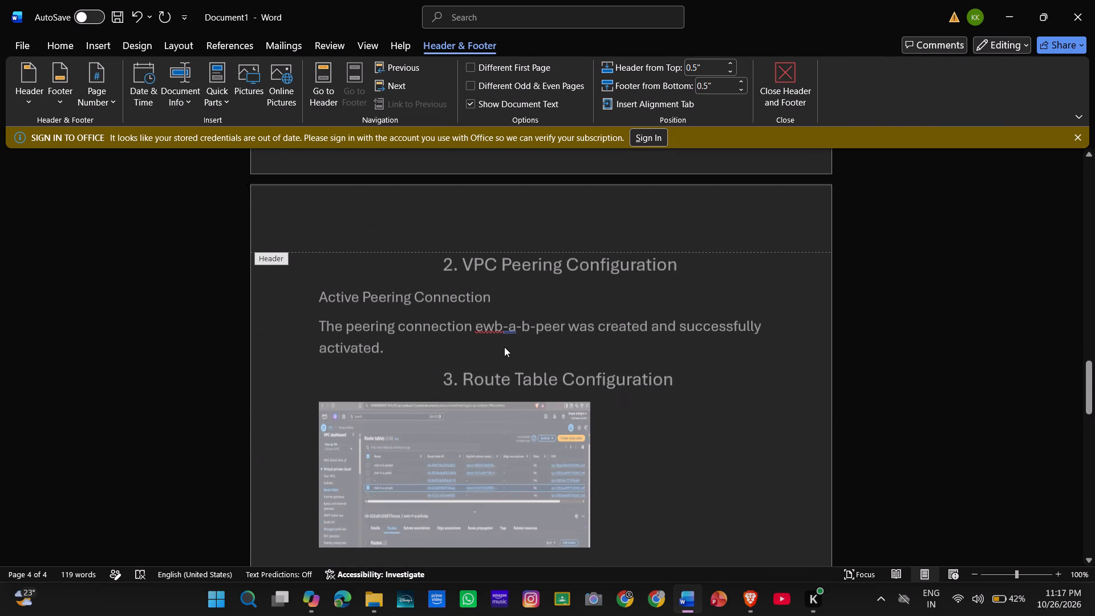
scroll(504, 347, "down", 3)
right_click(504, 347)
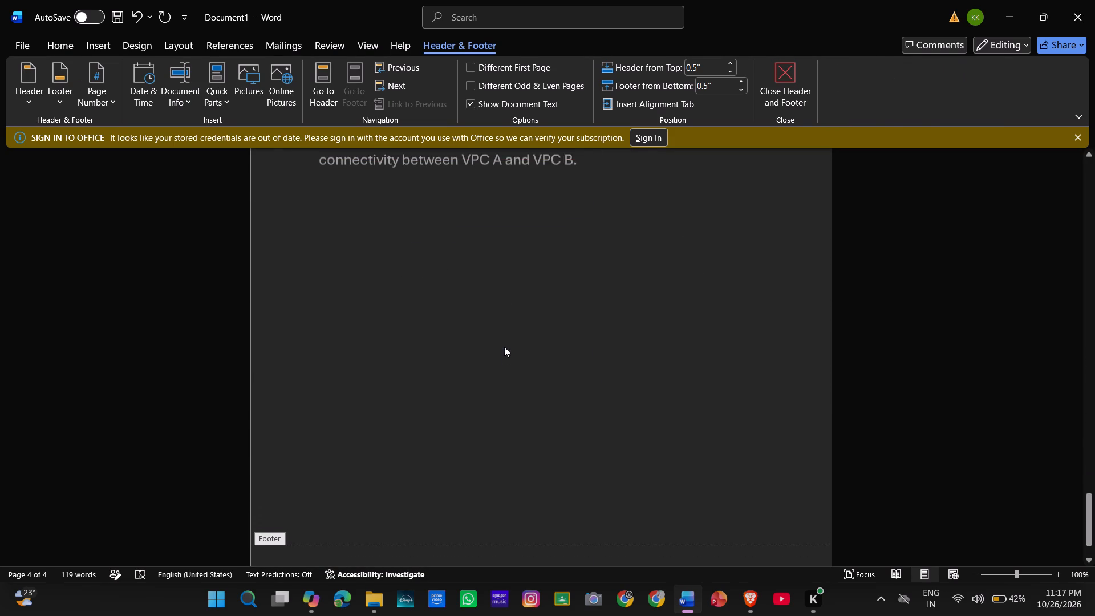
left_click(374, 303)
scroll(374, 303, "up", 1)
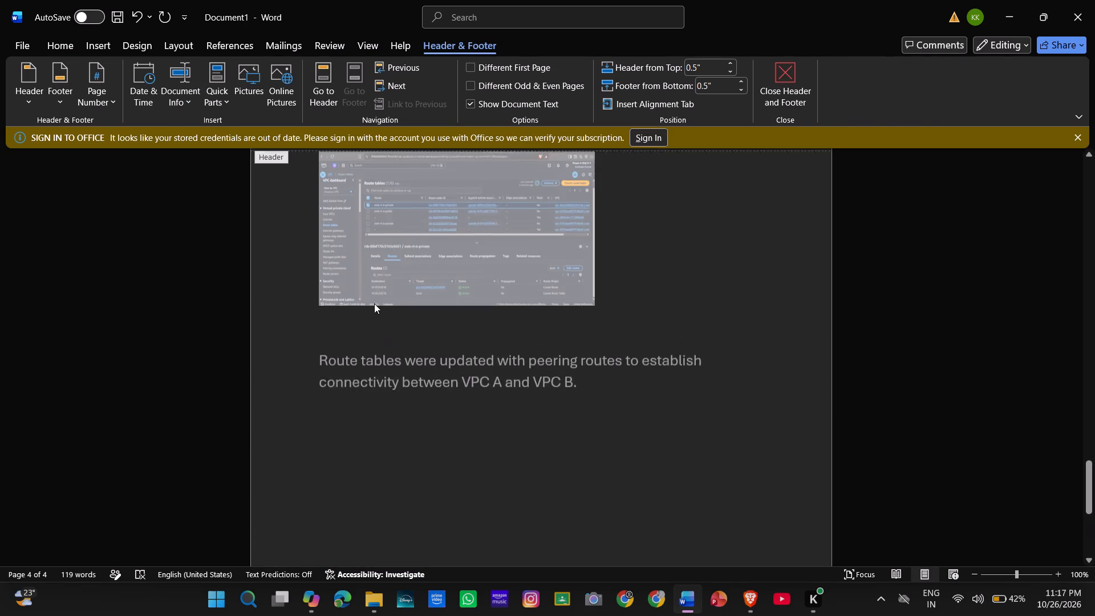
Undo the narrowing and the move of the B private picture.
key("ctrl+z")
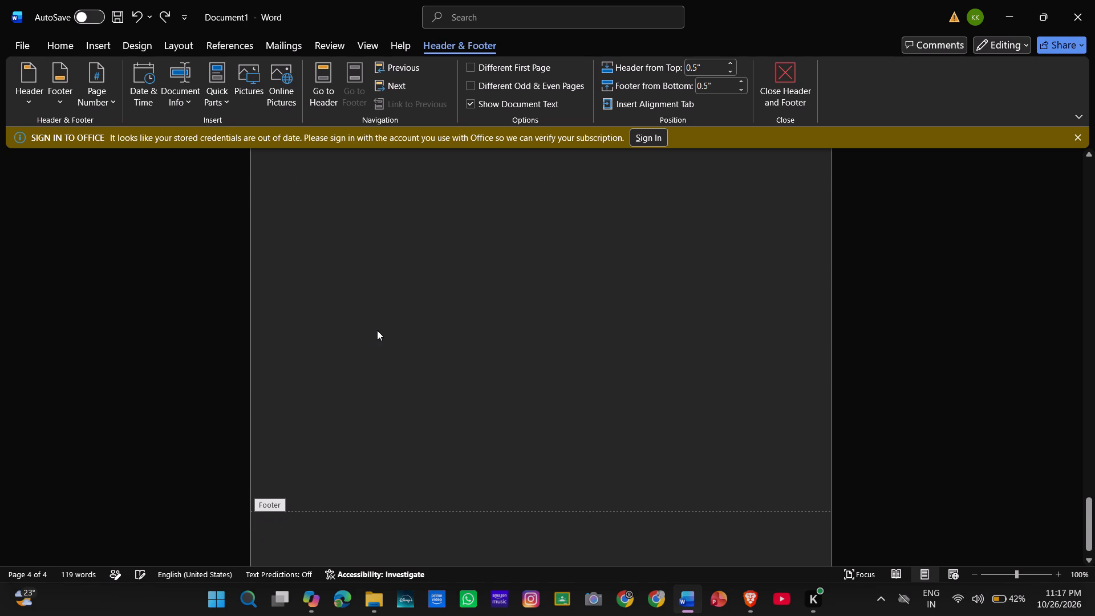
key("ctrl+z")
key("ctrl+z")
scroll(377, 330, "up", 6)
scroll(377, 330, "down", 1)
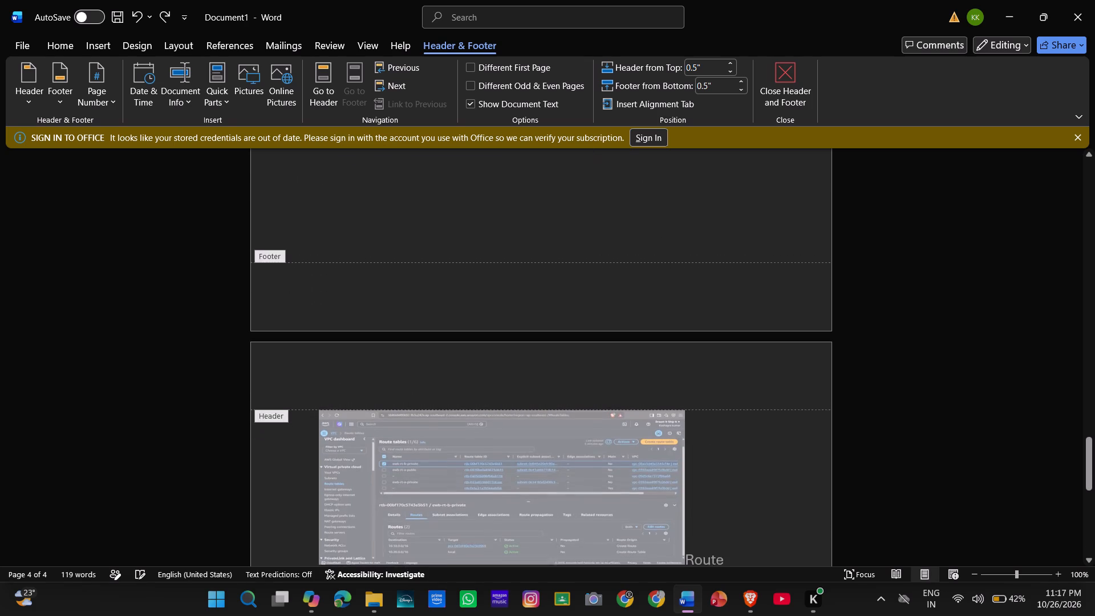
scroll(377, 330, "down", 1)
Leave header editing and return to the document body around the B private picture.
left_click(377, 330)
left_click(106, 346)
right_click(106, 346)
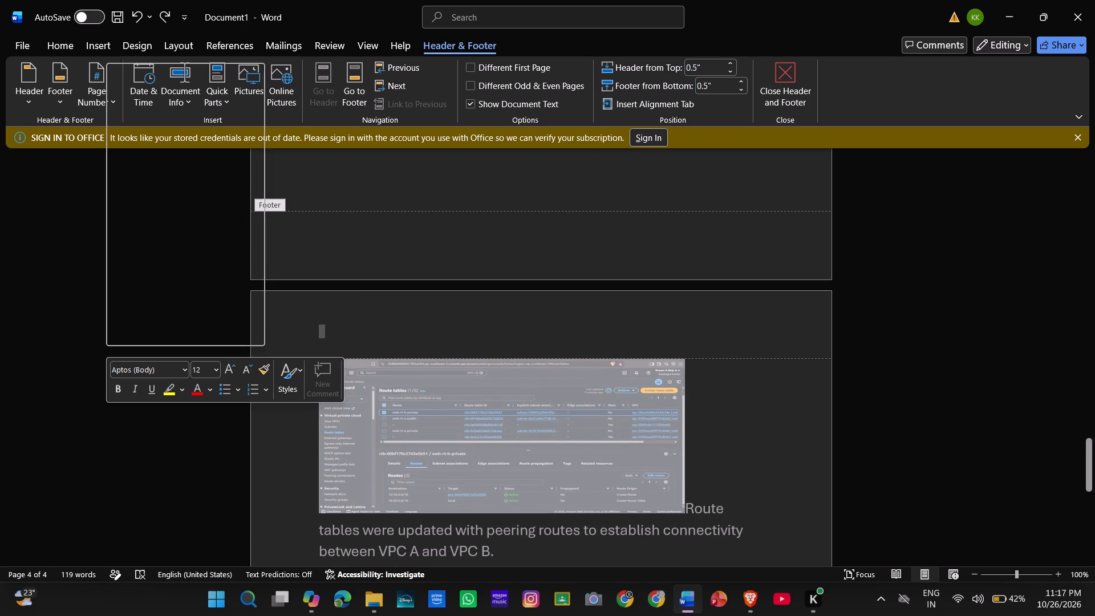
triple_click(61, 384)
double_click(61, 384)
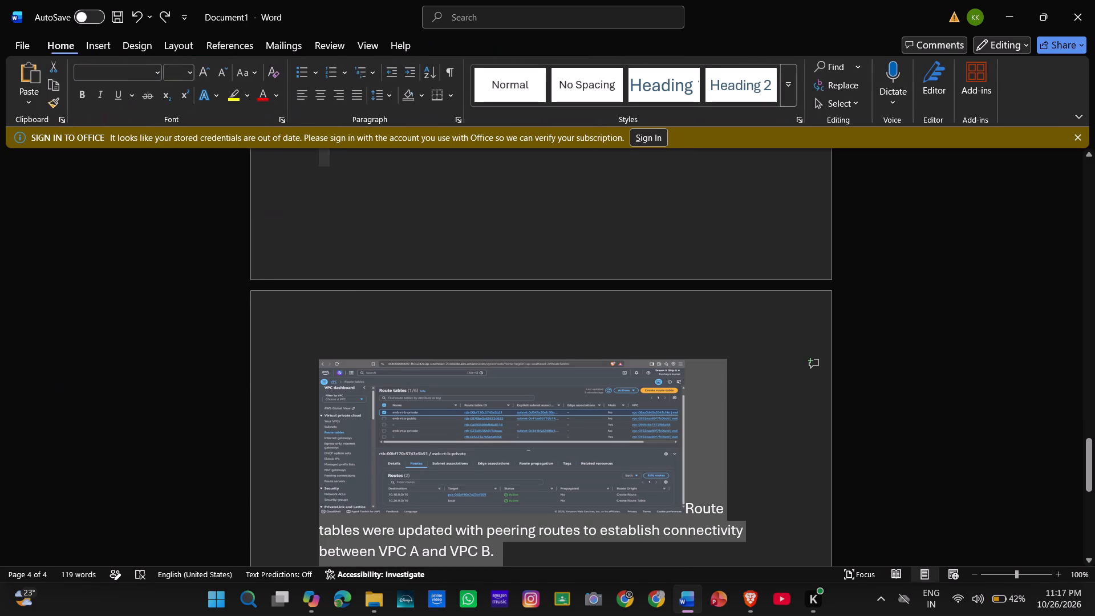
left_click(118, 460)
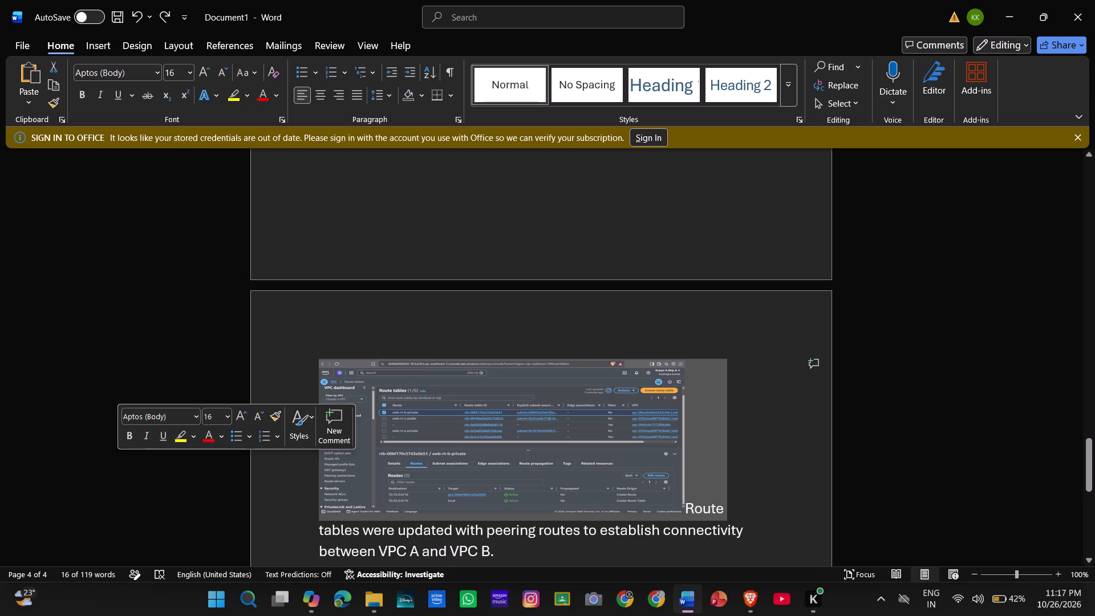
Insert two line breaks before the "Route tables were updated" caption so it sits below the ewb-rt-b-private picture.
left_click(690, 314)
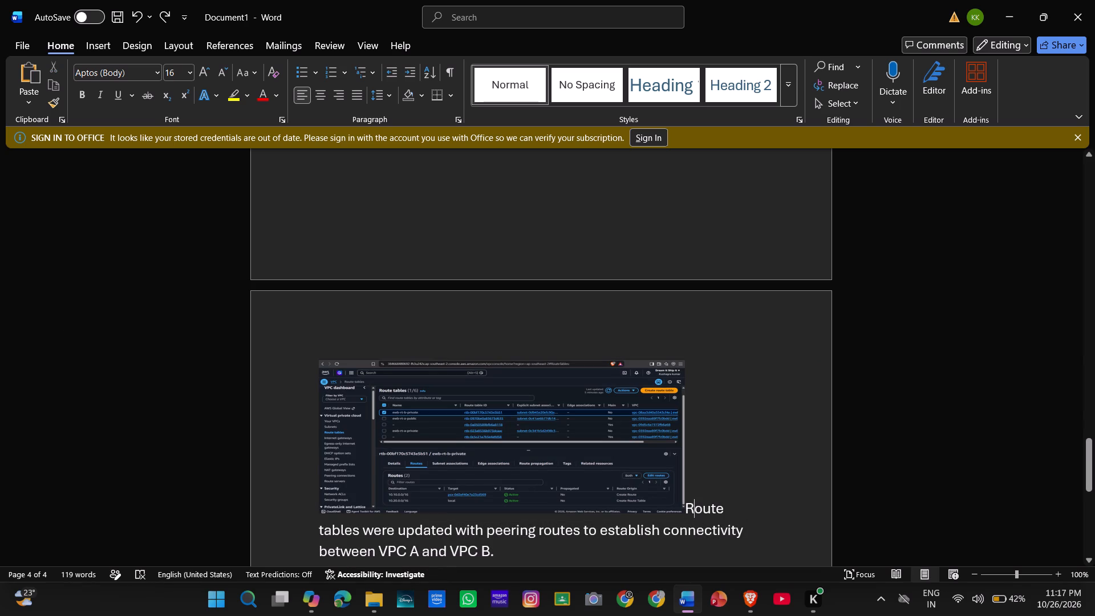
left_click(684, 505)
key("Left")
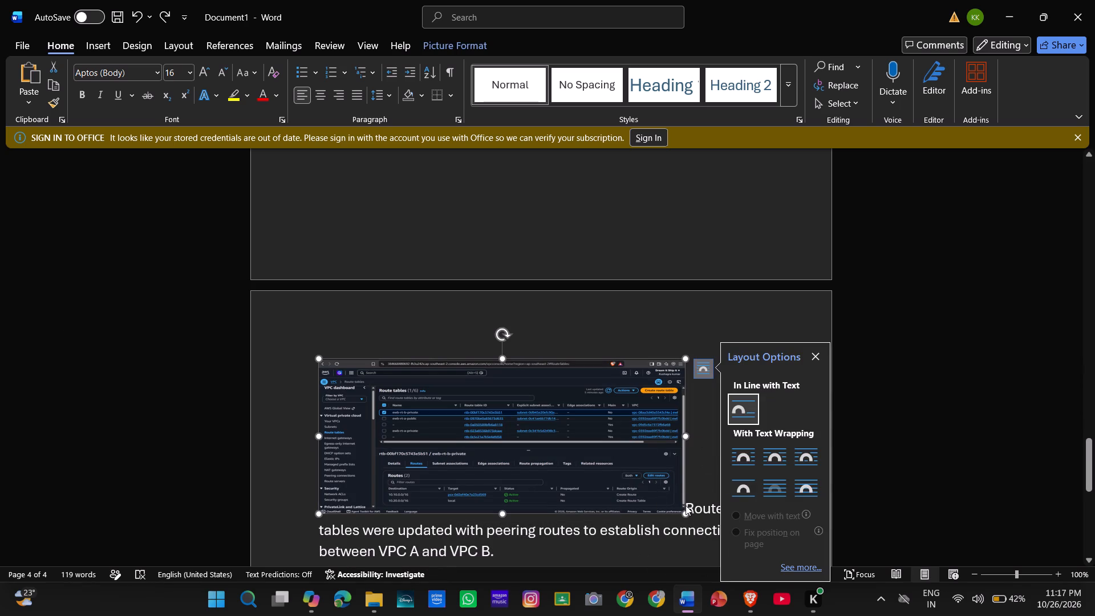
left_click(715, 314)
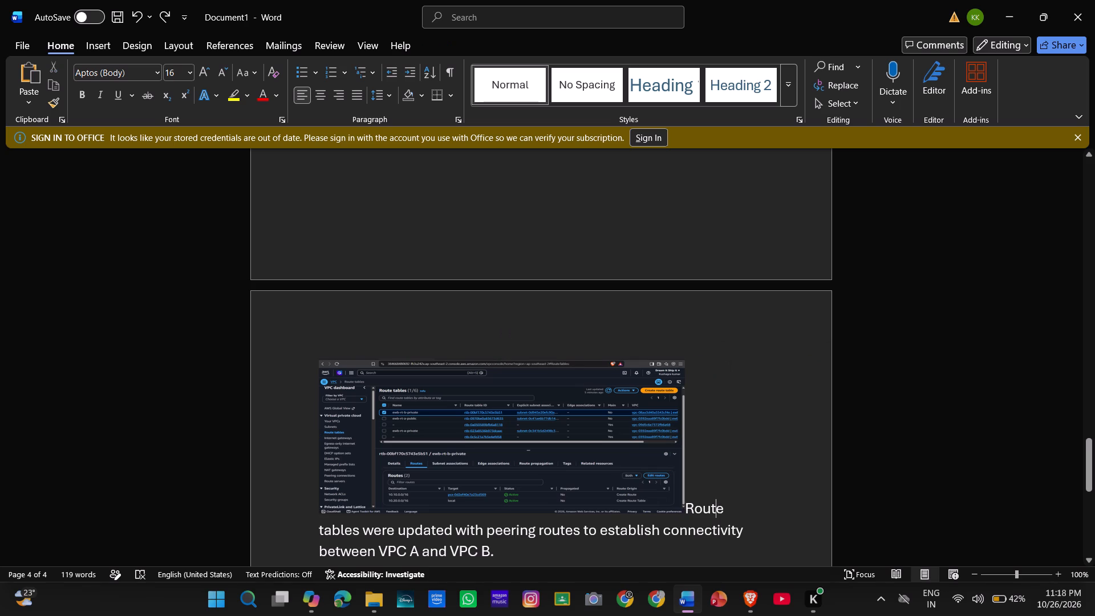
left_click(696, 500)
key("Left")
key("Return")
key("Return")
Enlarge the ewb-rt-a-public picture, widening it to nearly the text width and stretching it taller down the page.
scroll(696, 500, "down", 2)
scroll(696, 500, "up", 1)
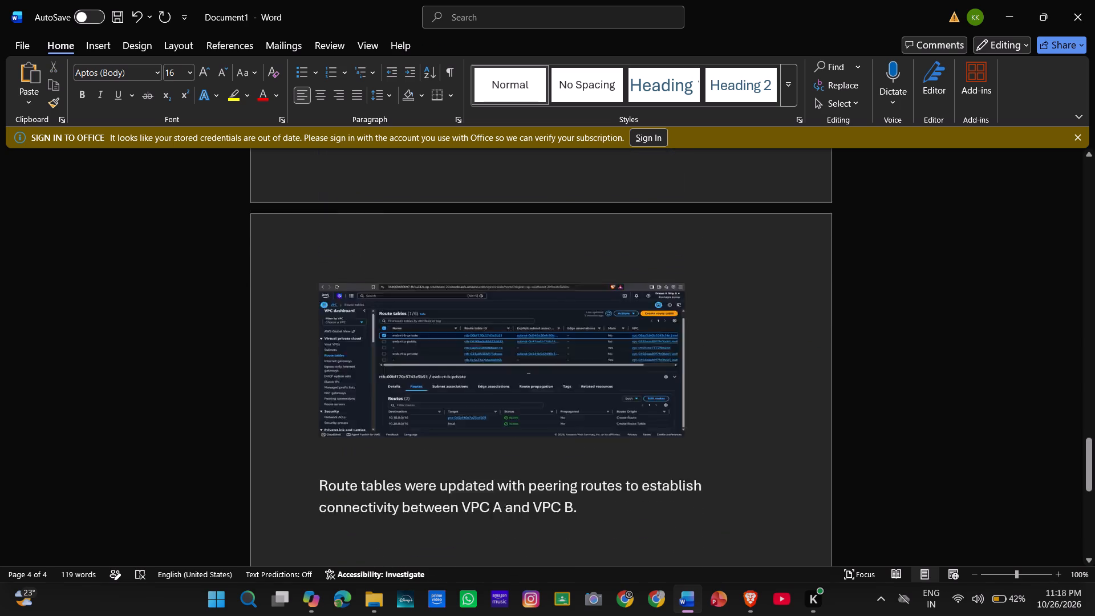
scroll(696, 500, "up", 3)
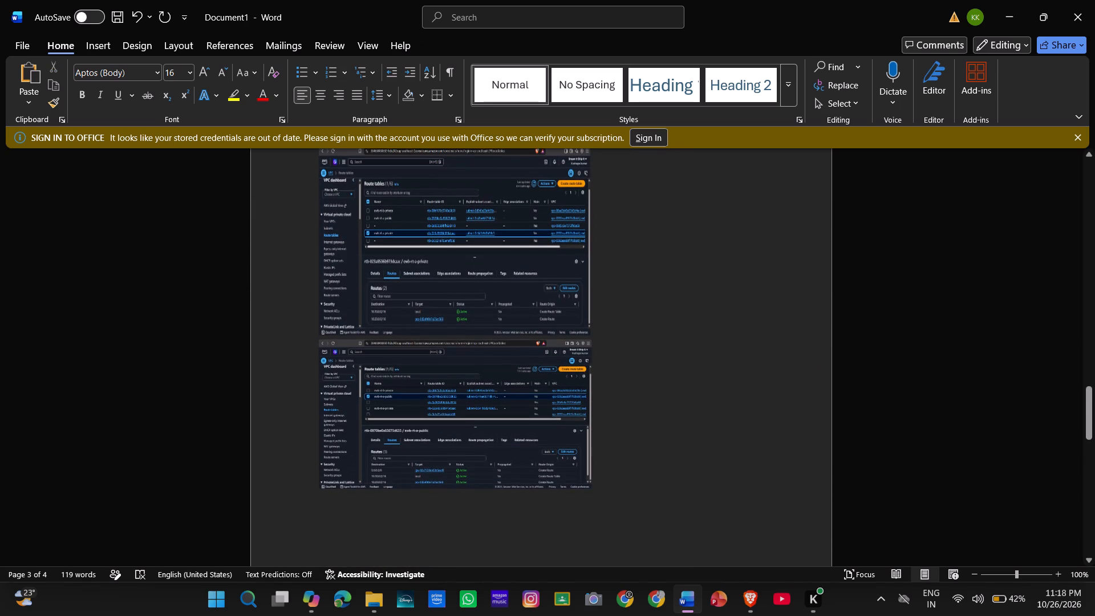
left_click_drag(473, 370, 509, 444)
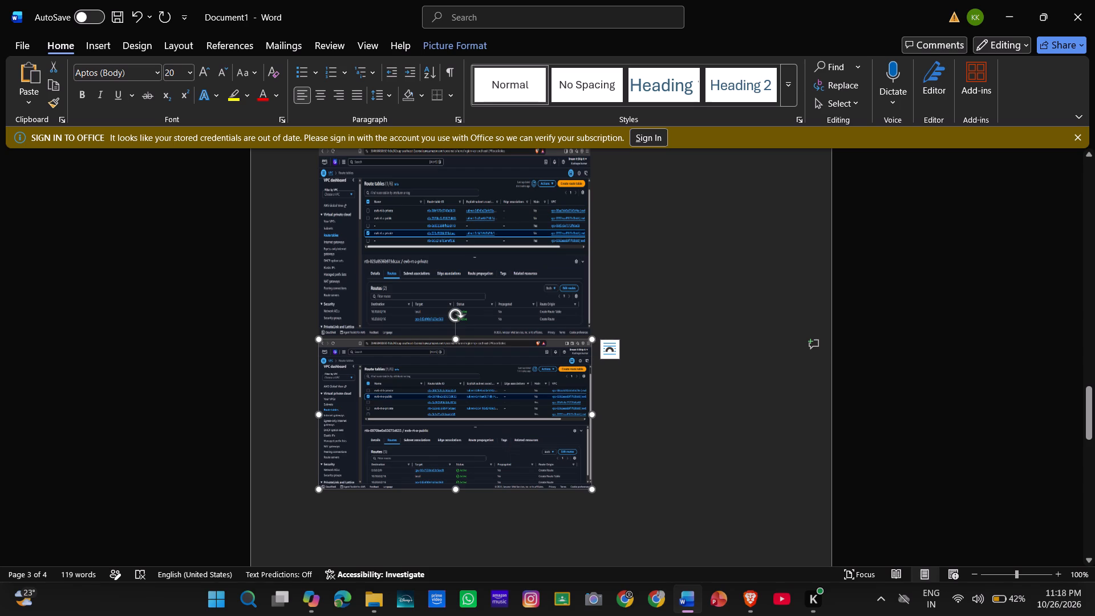
left_click_drag(593, 414, 739, 403)
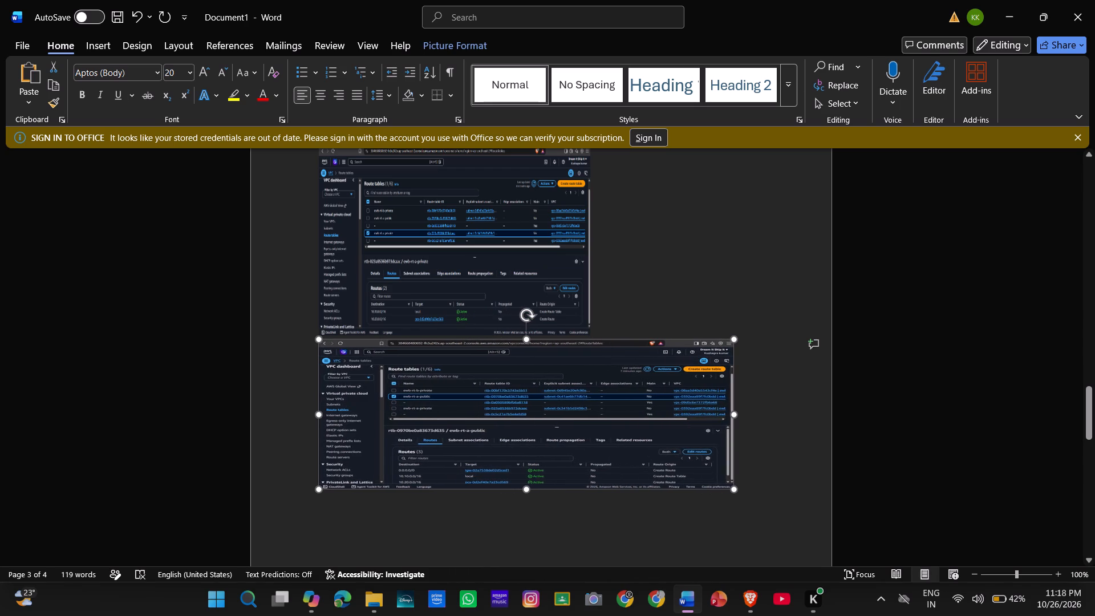
left_click_drag(739, 403, 740, 403)
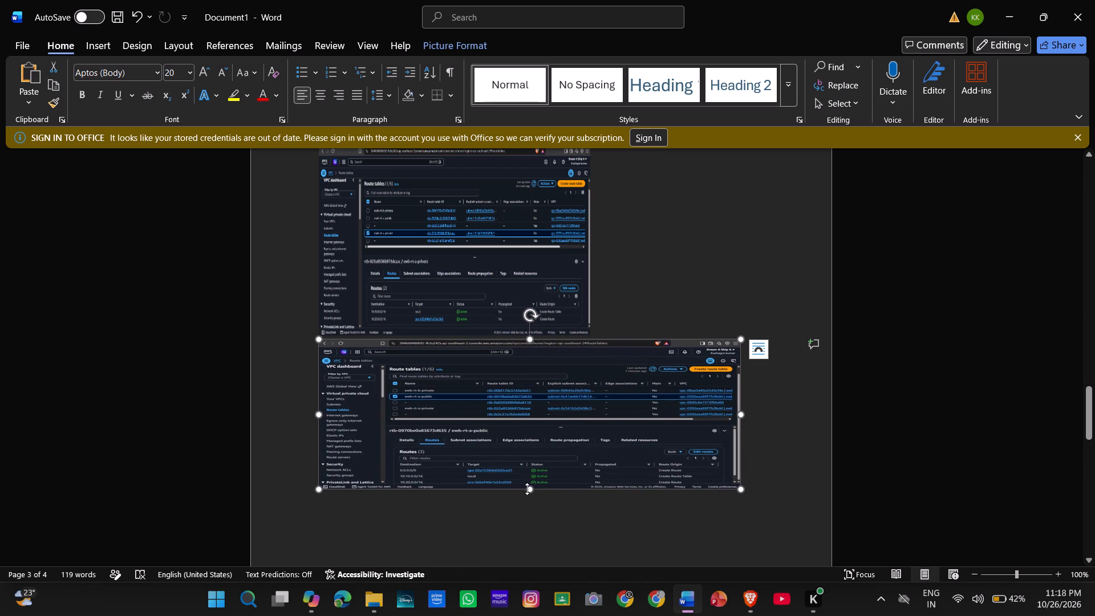
left_click_drag(527, 489, 534, 581)
Widen the ewb-rt-a-private picture under Route Table Configuration to nearly match the ewb-rt-a-public picture below it.
scroll(534, 469, "up", 1)
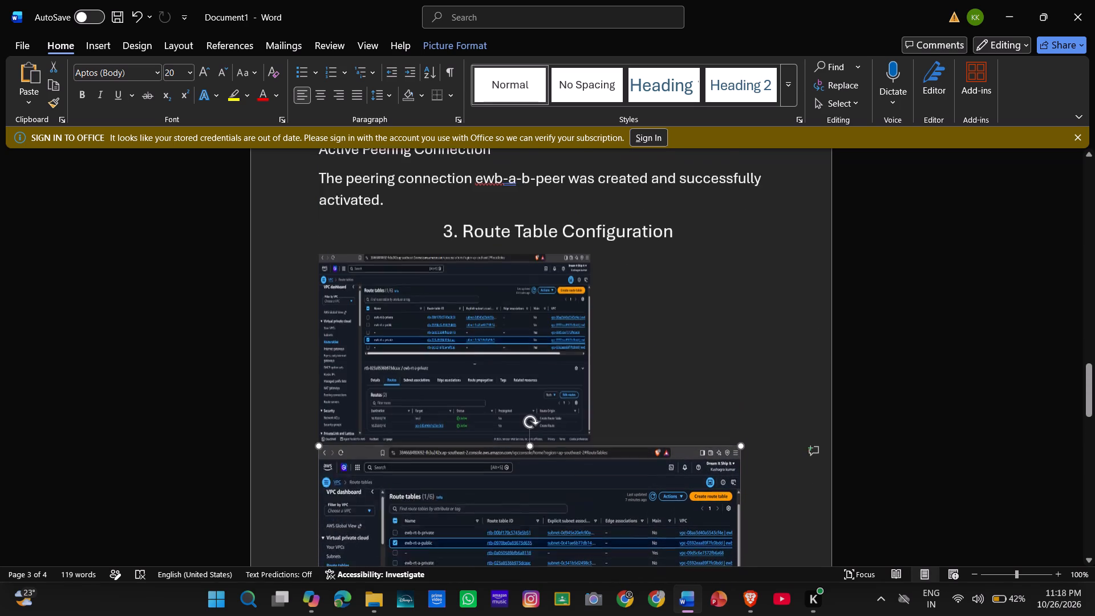
scroll(534, 469, "up", 1)
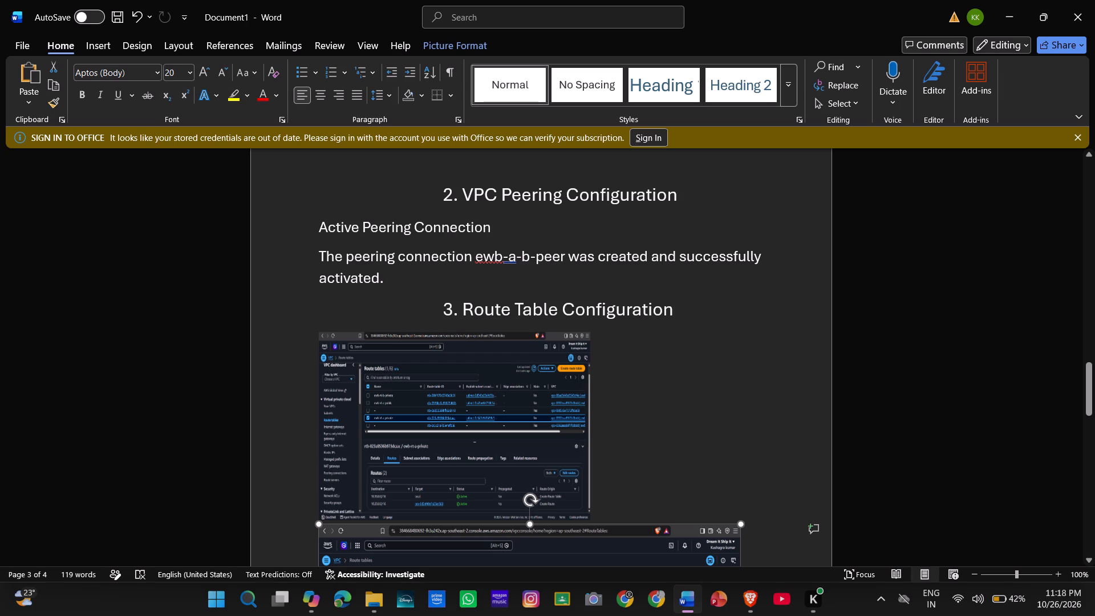
left_click(586, 431)
left_click_drag(591, 428, 715, 412)
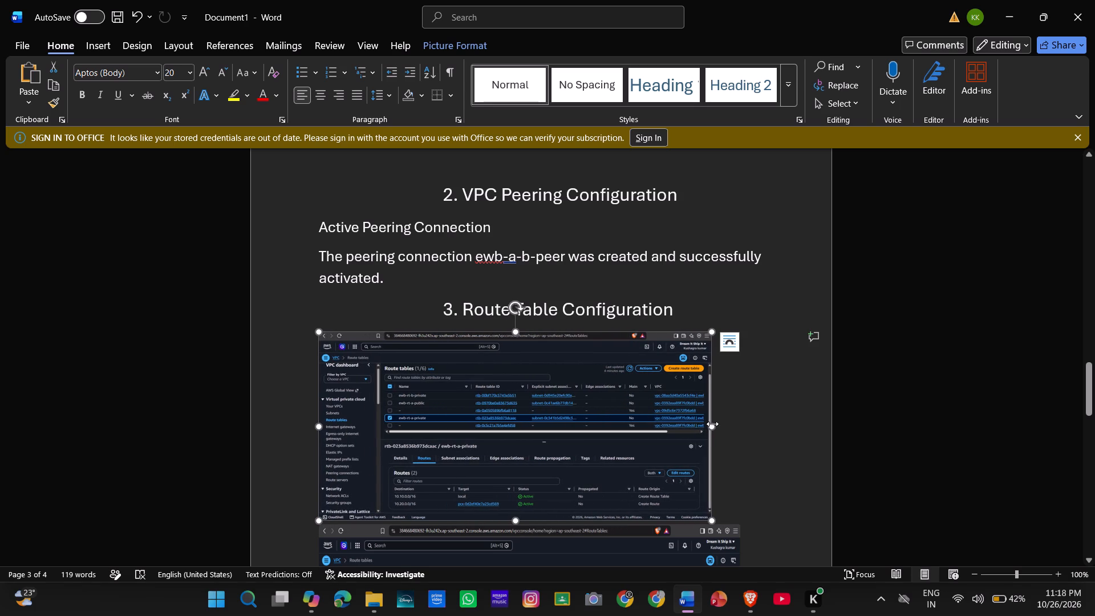
left_click_drag(712, 425, 731, 424)
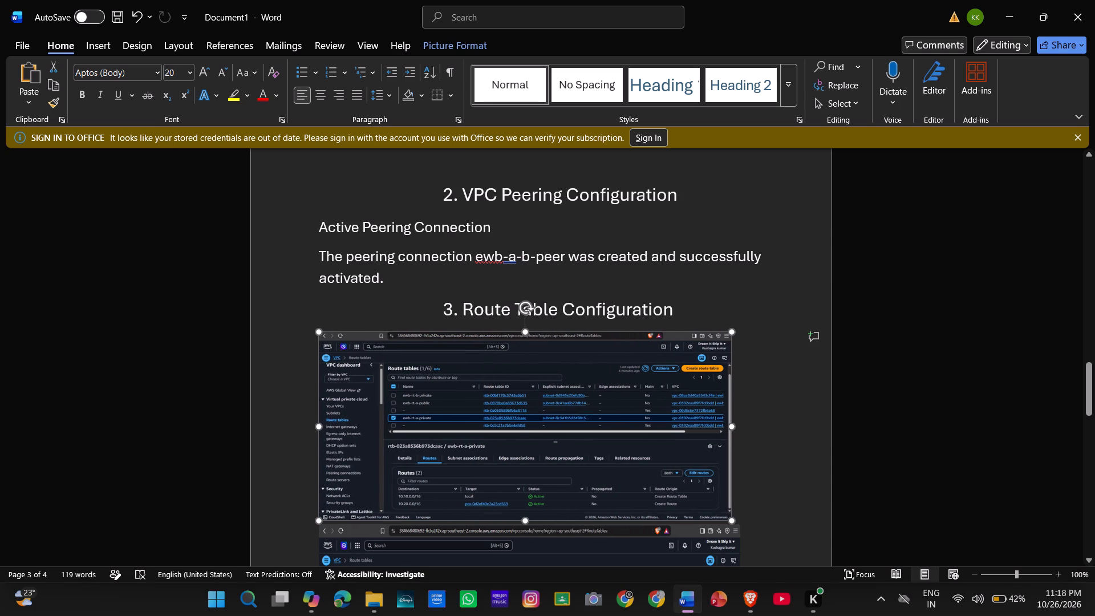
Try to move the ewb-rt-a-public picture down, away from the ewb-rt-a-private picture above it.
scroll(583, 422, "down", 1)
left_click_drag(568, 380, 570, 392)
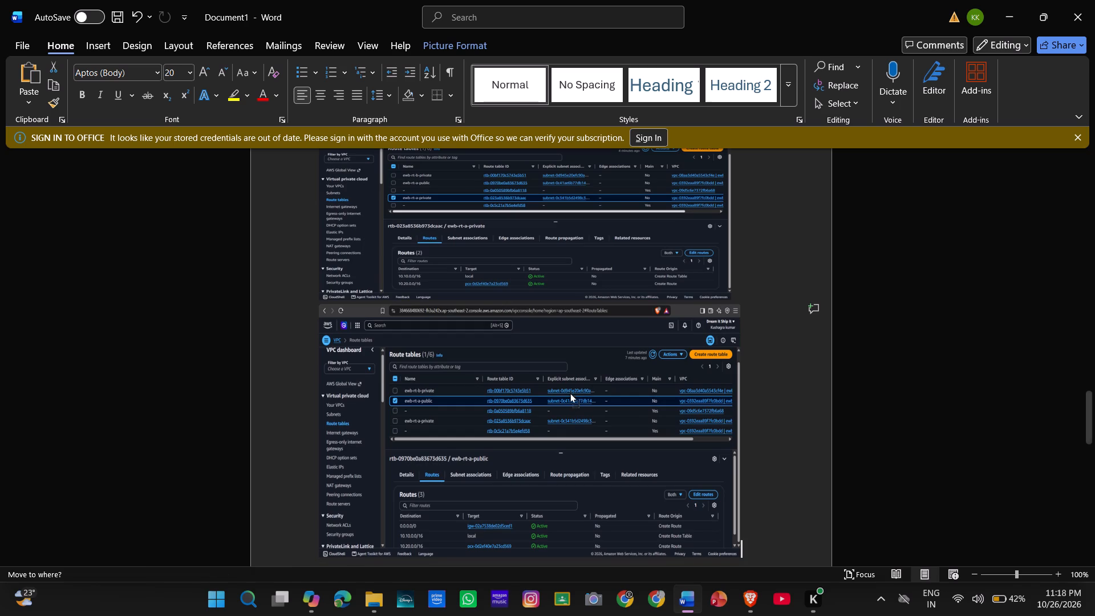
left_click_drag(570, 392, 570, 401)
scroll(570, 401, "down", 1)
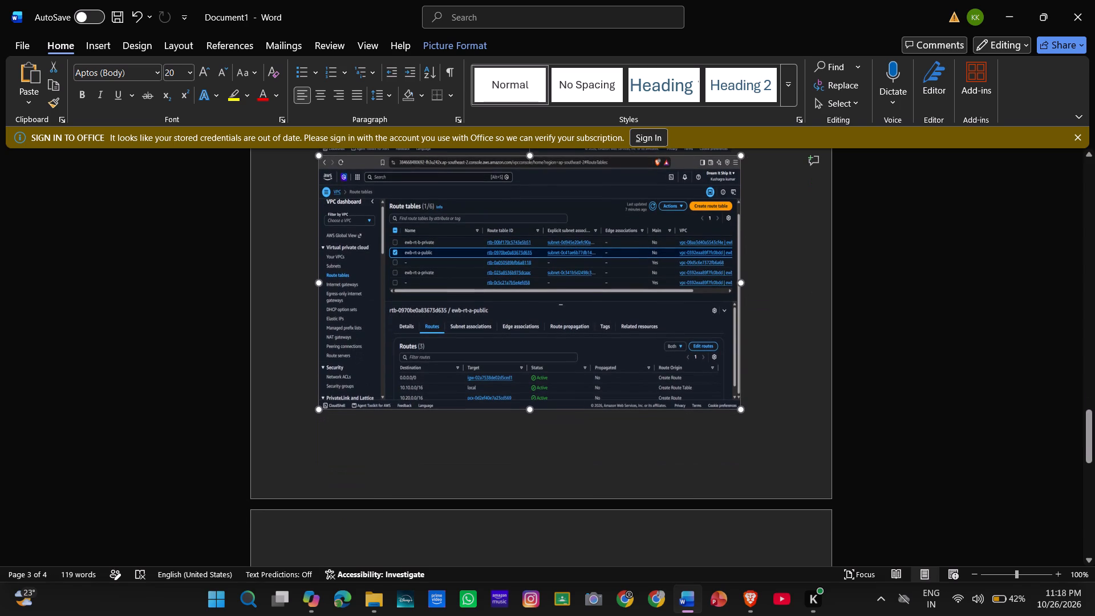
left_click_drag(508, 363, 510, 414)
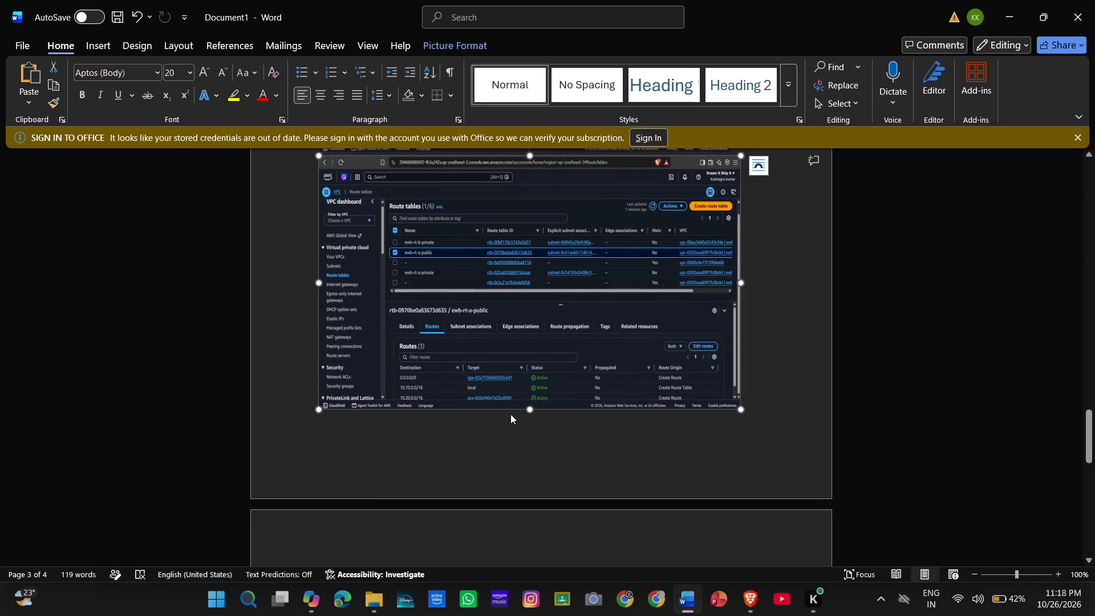
Adjust the ewb-rt-a-public picture's top edge to make it slightly shorter, and try to shift it lower.
scroll(506, 279, "up", 1)
left_click_drag(529, 314, 529, 325)
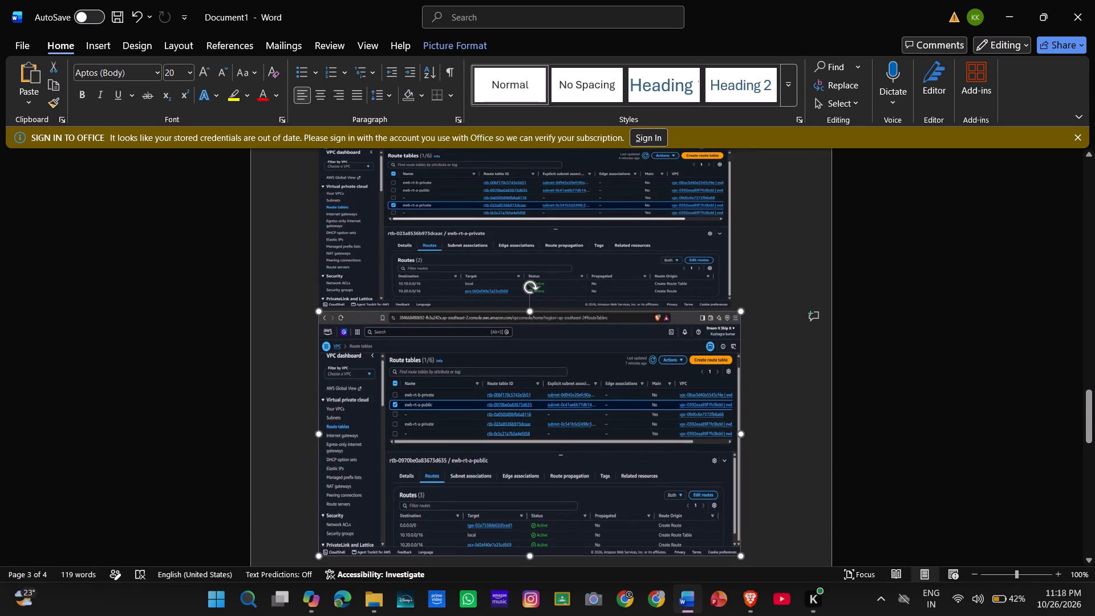
left_click_drag(529, 325, 522, 308)
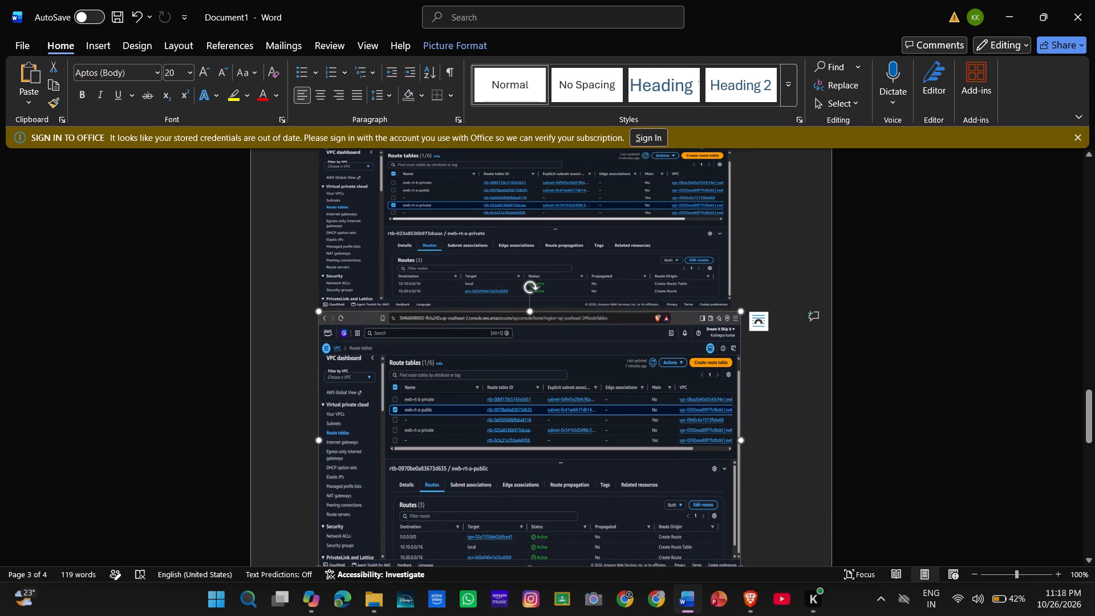
left_click_drag(530, 312, 530, 323)
left_click_drag(573, 443, 574, 466)
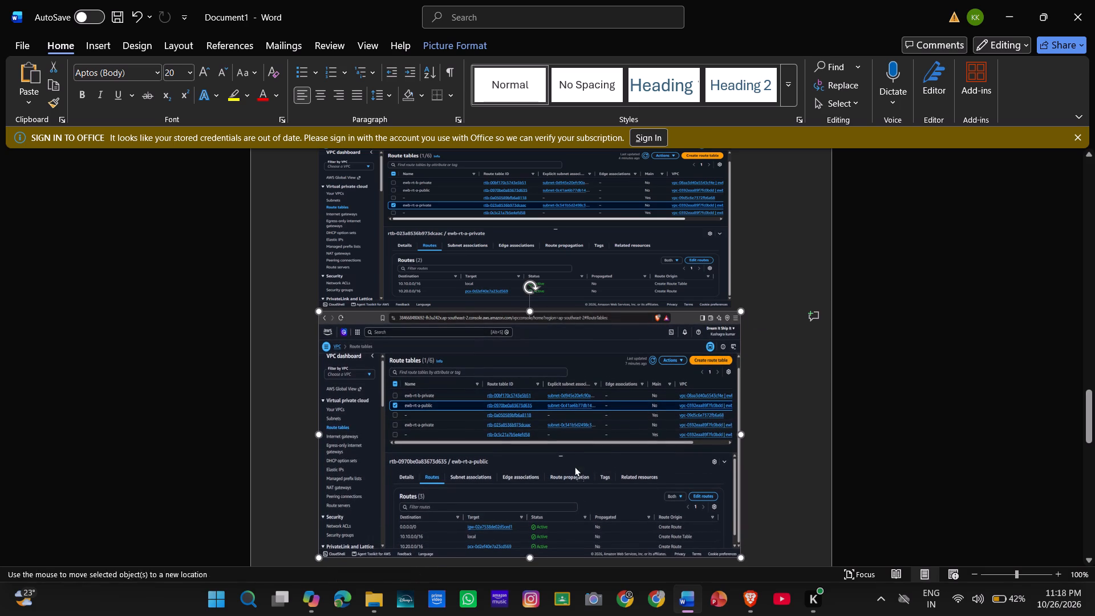
left_click_drag(574, 466, 576, 511)
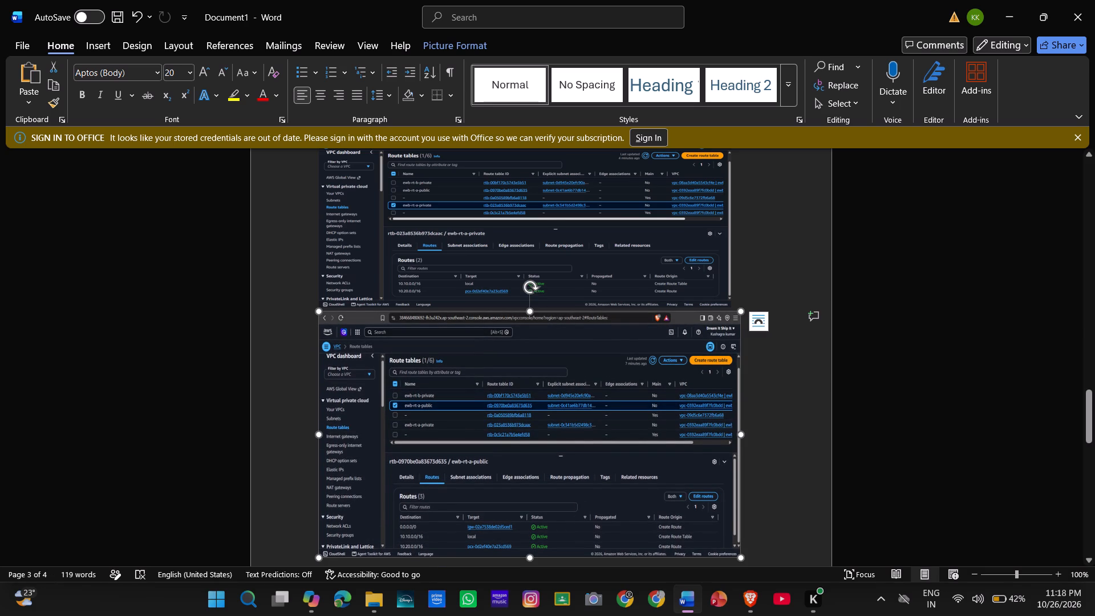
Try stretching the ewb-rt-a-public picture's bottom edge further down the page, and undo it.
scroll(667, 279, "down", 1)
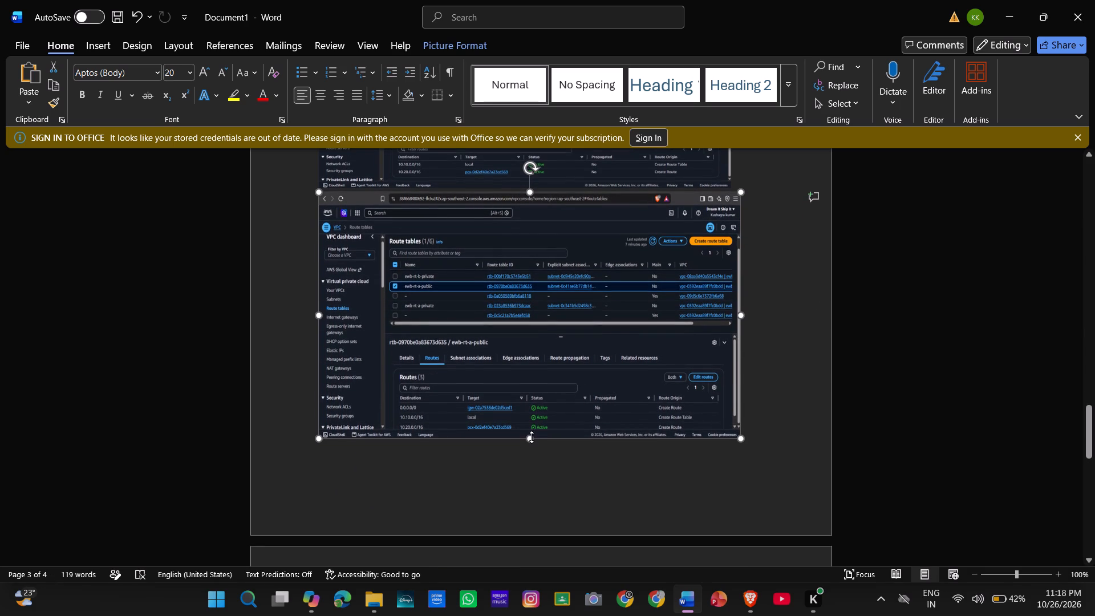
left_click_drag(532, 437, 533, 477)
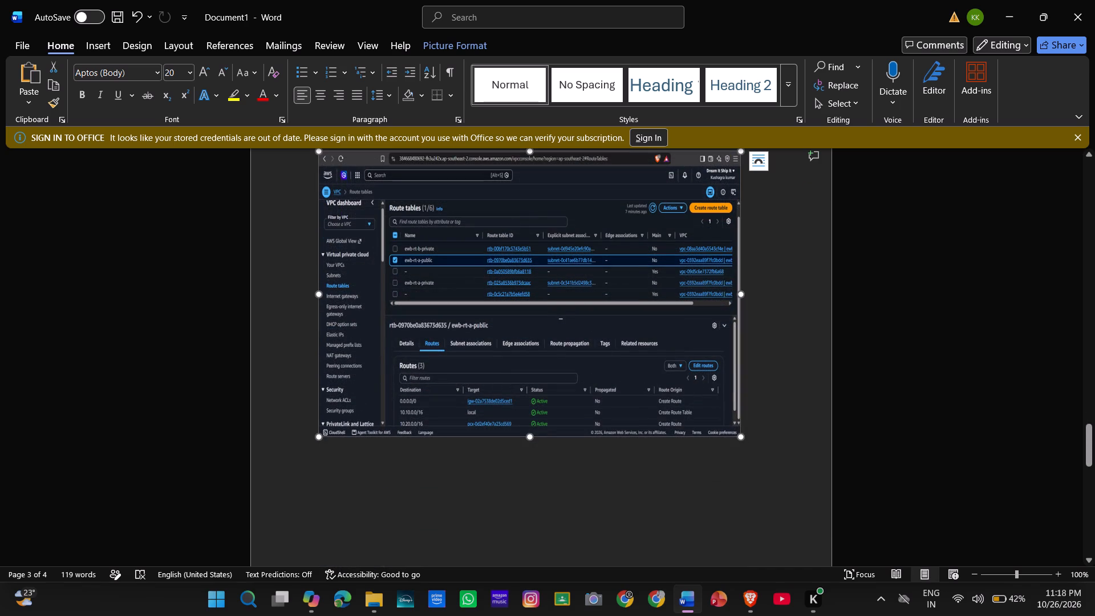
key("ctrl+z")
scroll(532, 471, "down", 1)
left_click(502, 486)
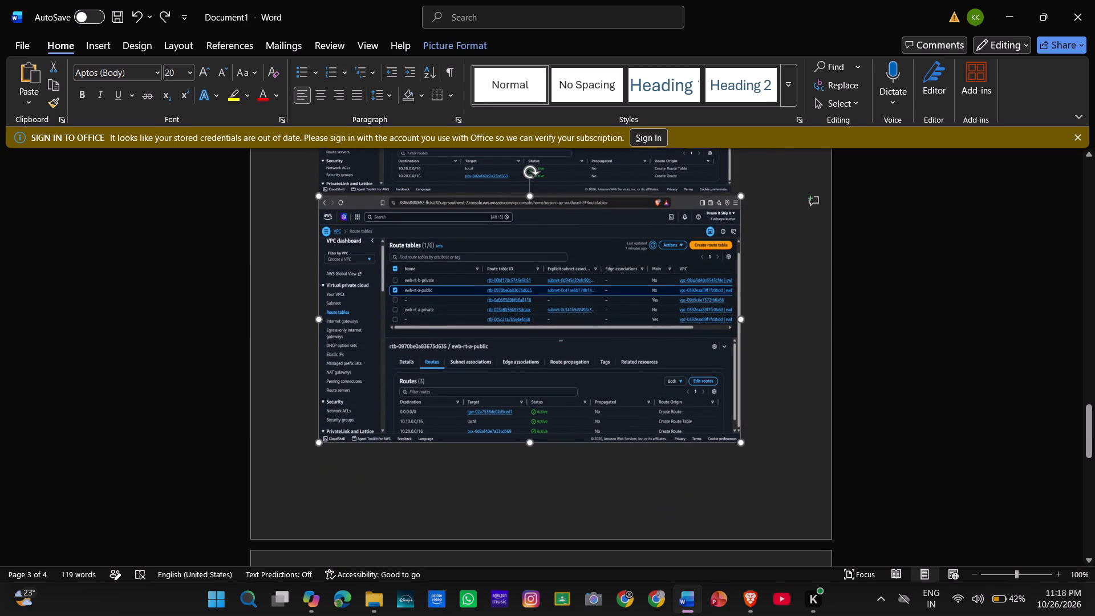
scroll(502, 486, "up", 1)
scroll(502, 486, "down", 2)
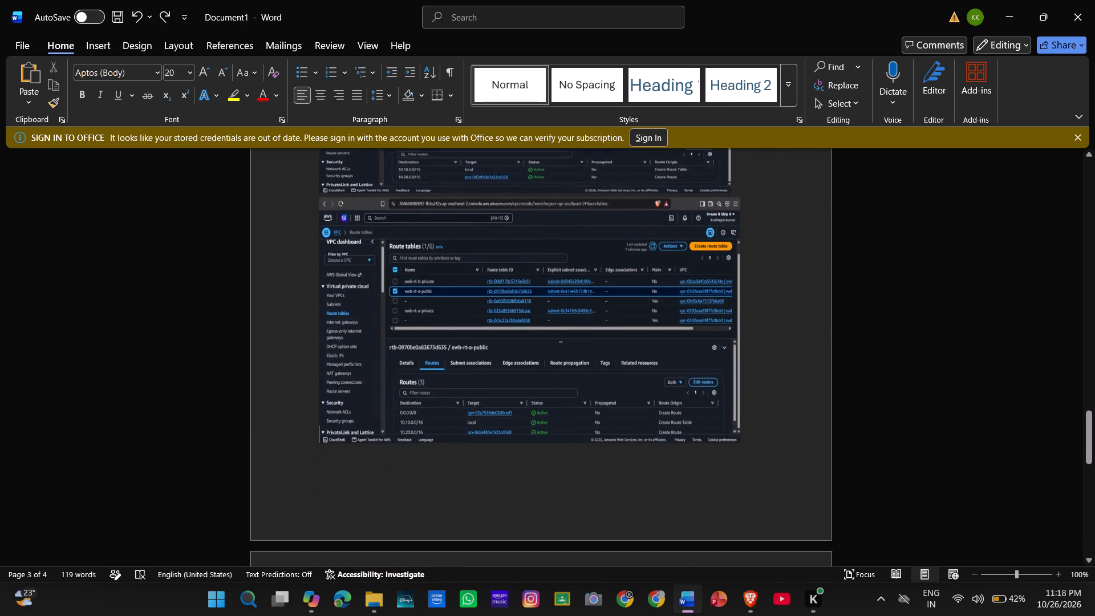
scroll(502, 486, "down", 3)
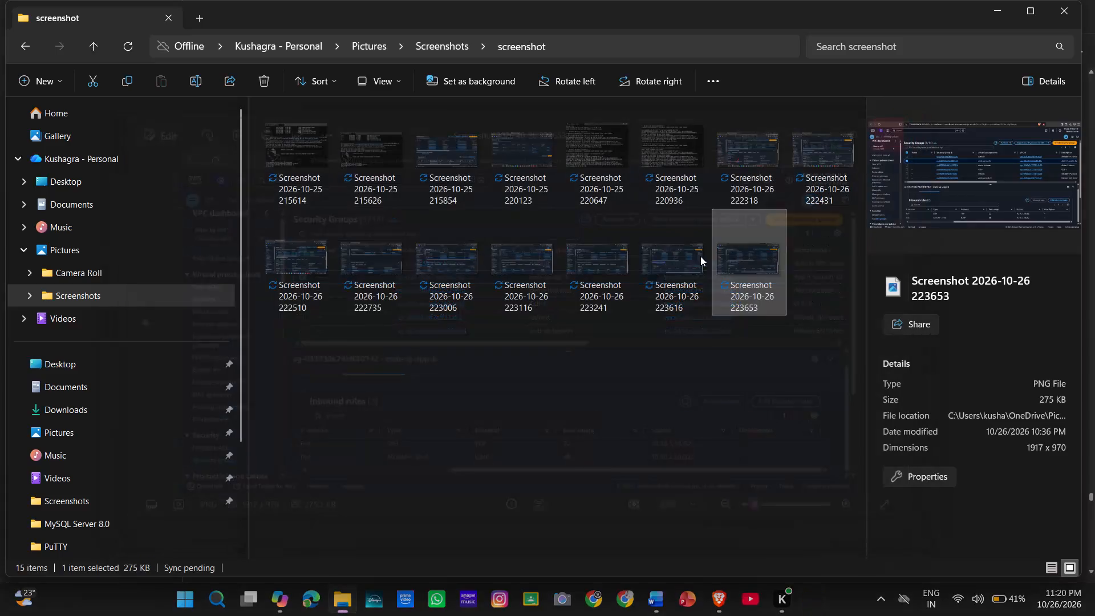
double_click(676, 267)
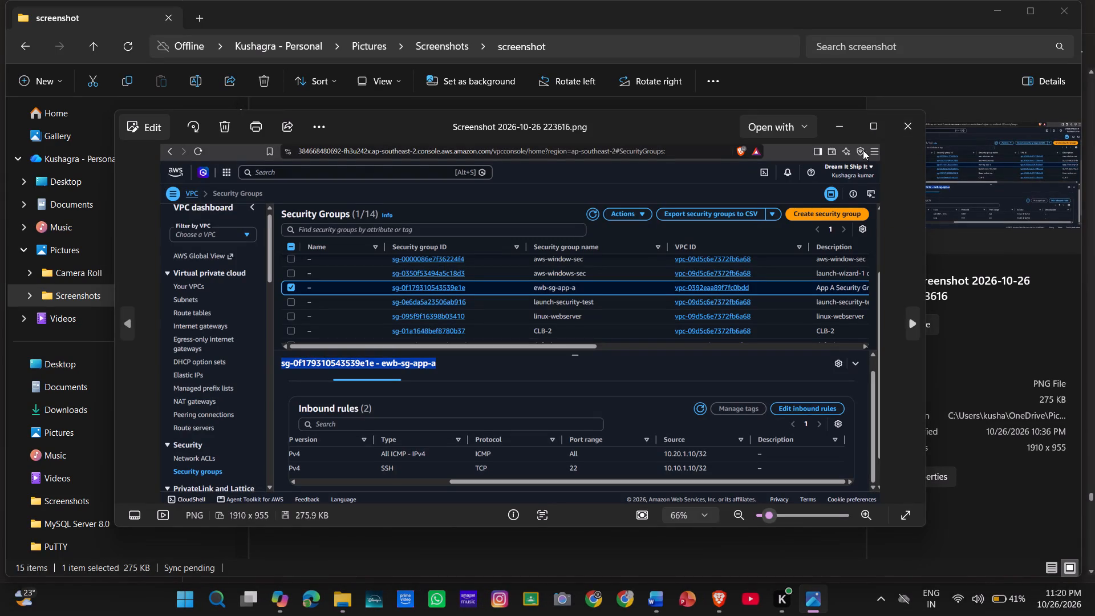
left_click(903, 120)
In Word, add an unnumbered blank line below the "4. Security Group Configuration" heading on page 5.
left_click(691, 587)
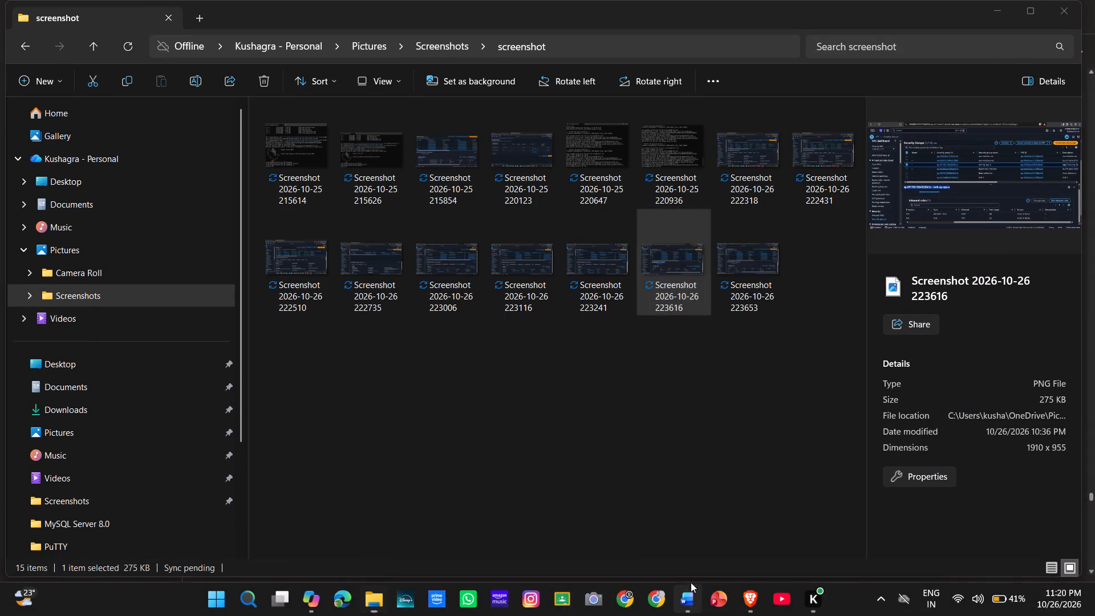
scroll(521, 363, "down", 2)
left_click(527, 386)
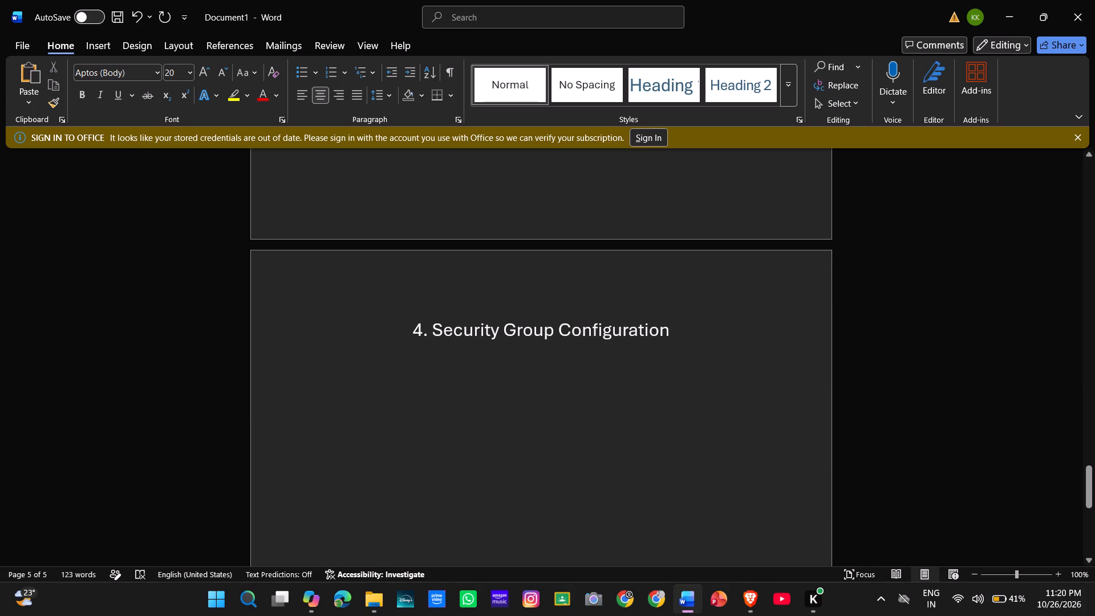
left_click(697, 333)
key("Return")
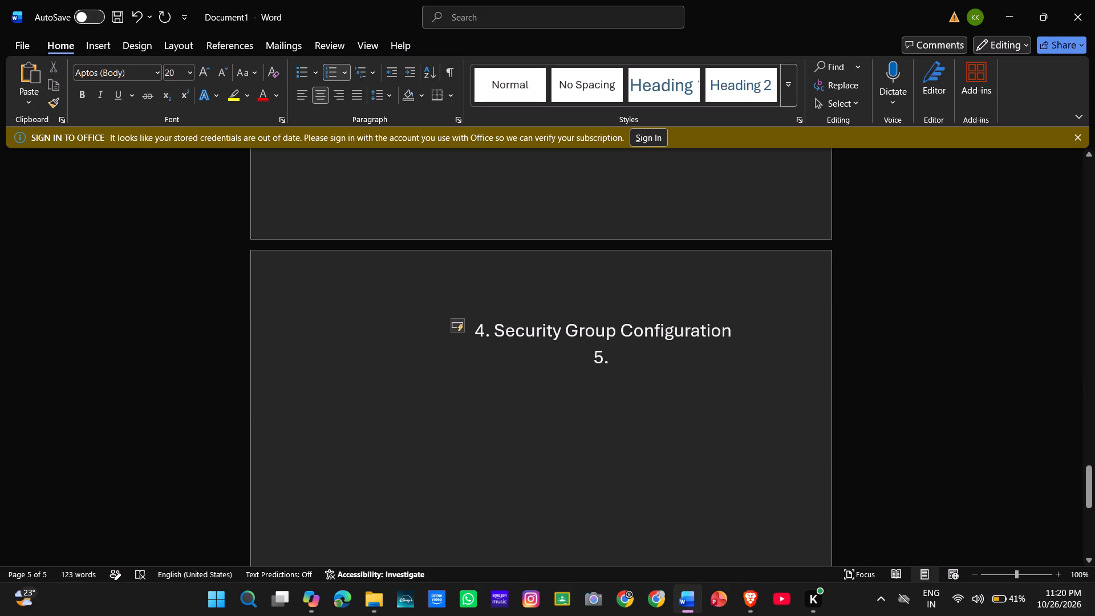
key("BackSpace")
left_click(593, 345)
Center the "4. Security Group Configuration" heading again and return to the blank line below it.
left_click(488, 330)
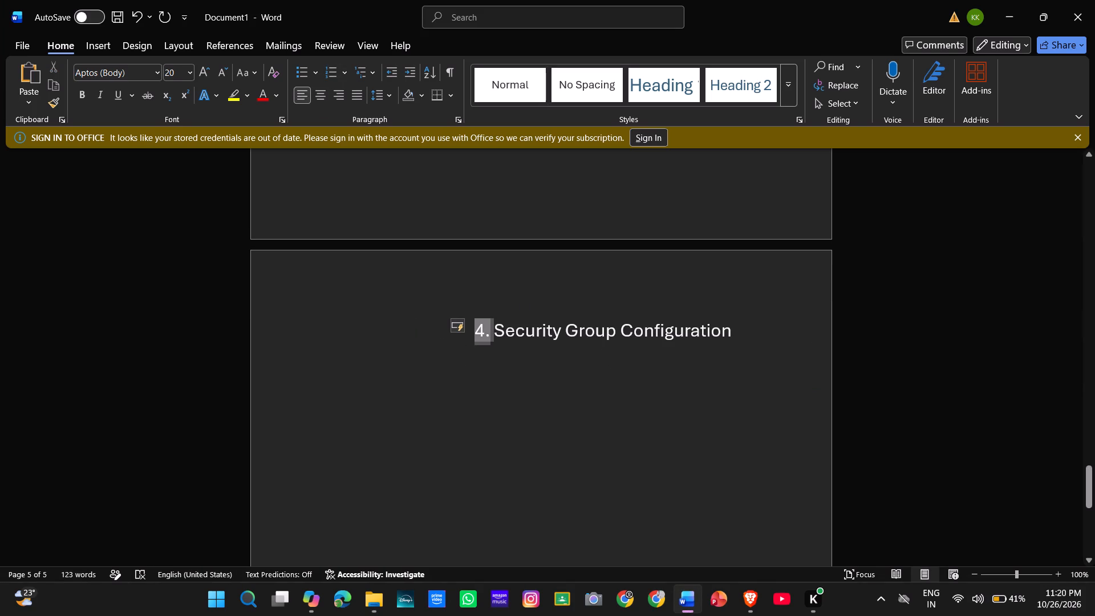
left_click_drag(473, 331, 731, 333)
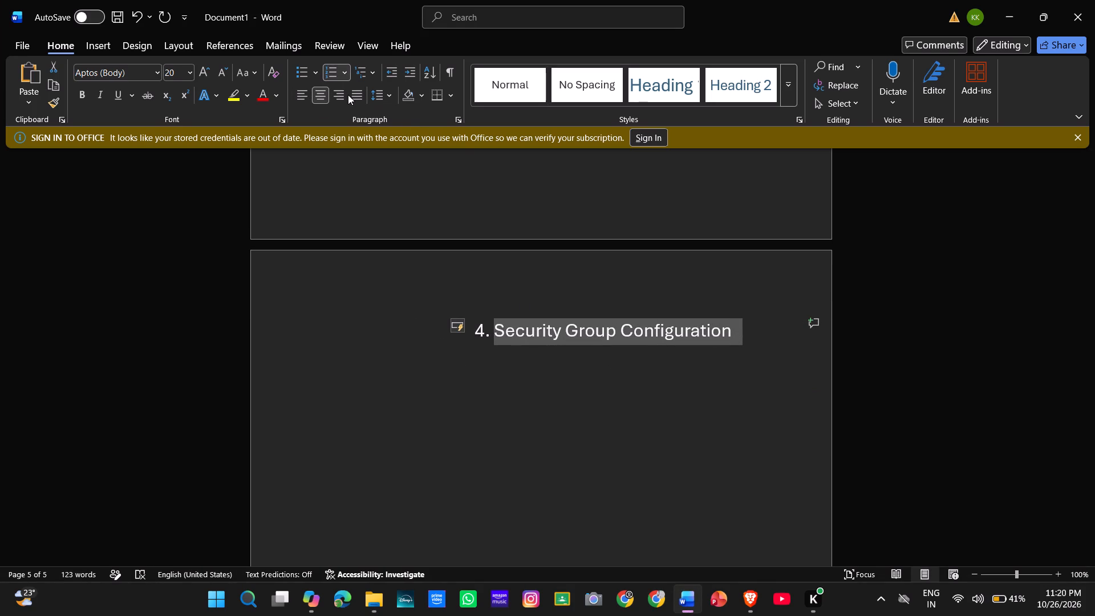
left_click(332, 96)
left_click(319, 96)
left_click_drag(413, 463, 414, 456)
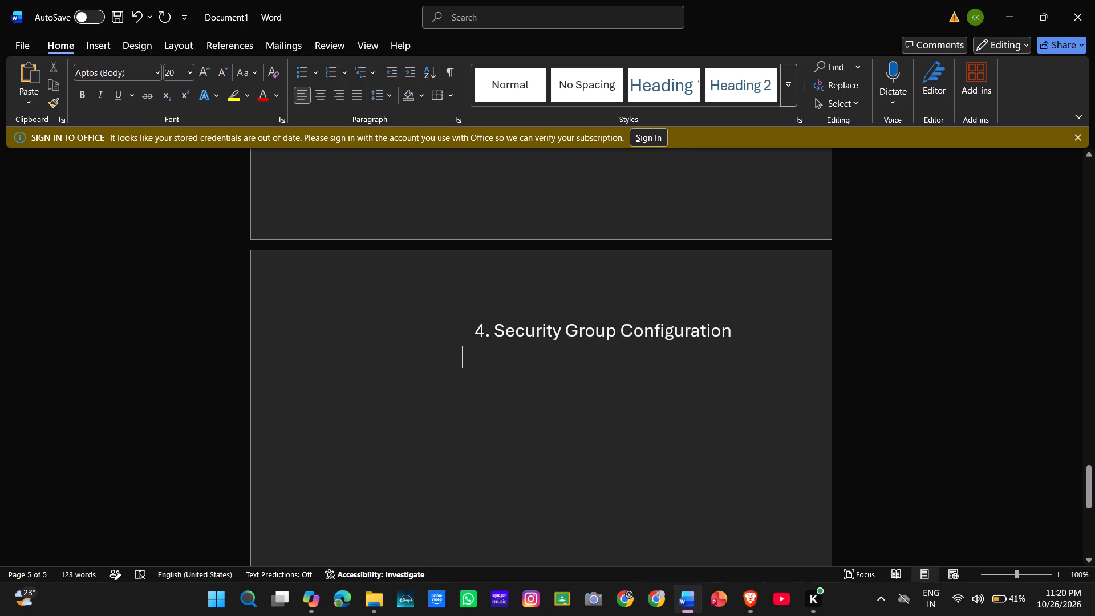
left_click_drag(471, 330, 730, 332)
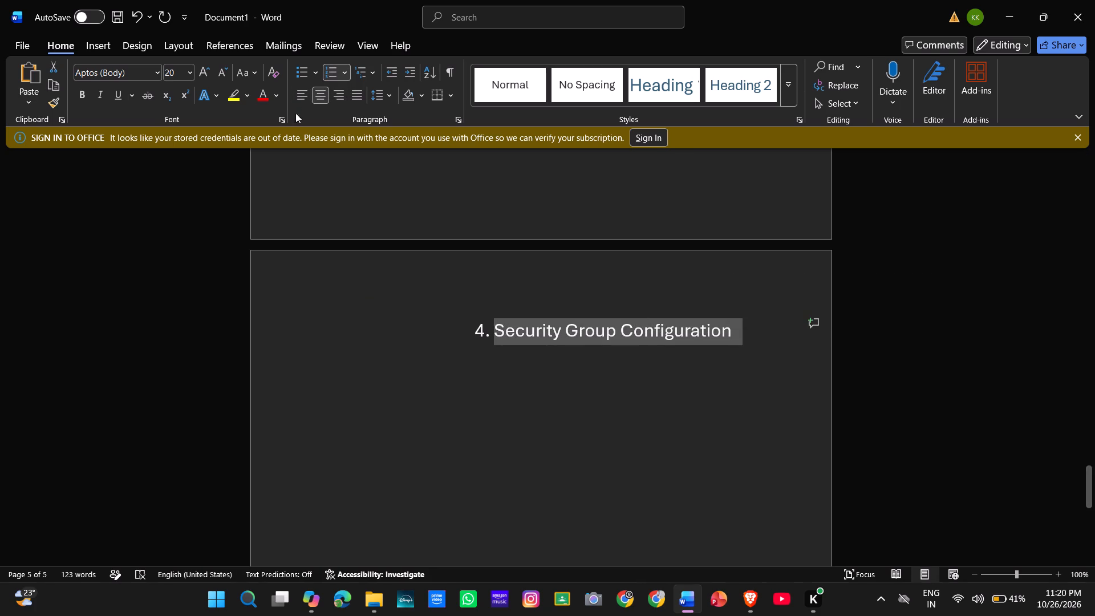
left_click(321, 91)
left_click(366, 463)
left_click(332, 372)
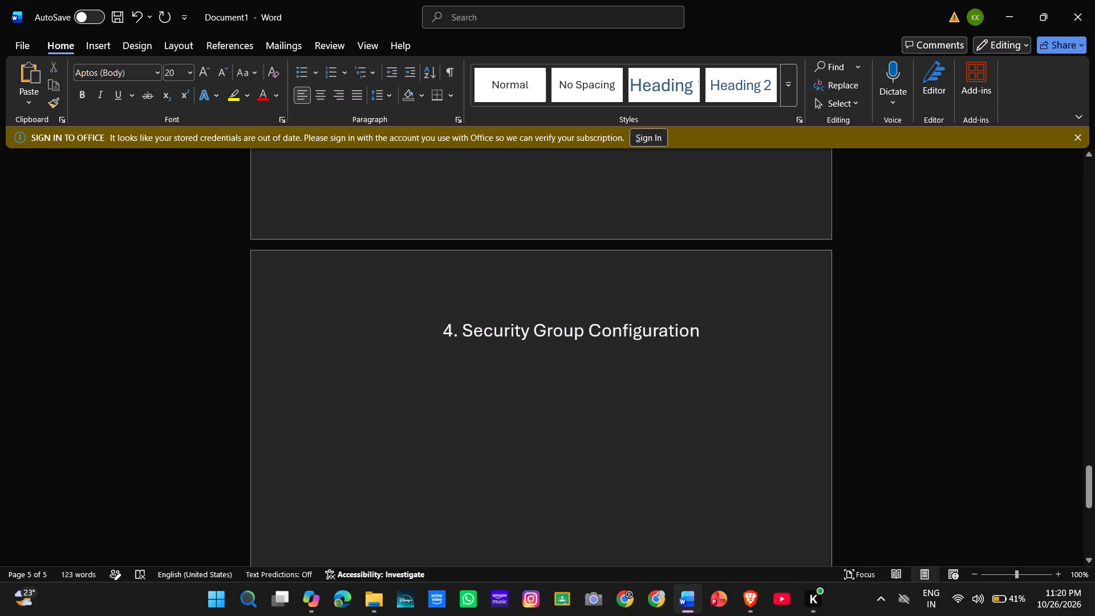
left_click(92, 42)
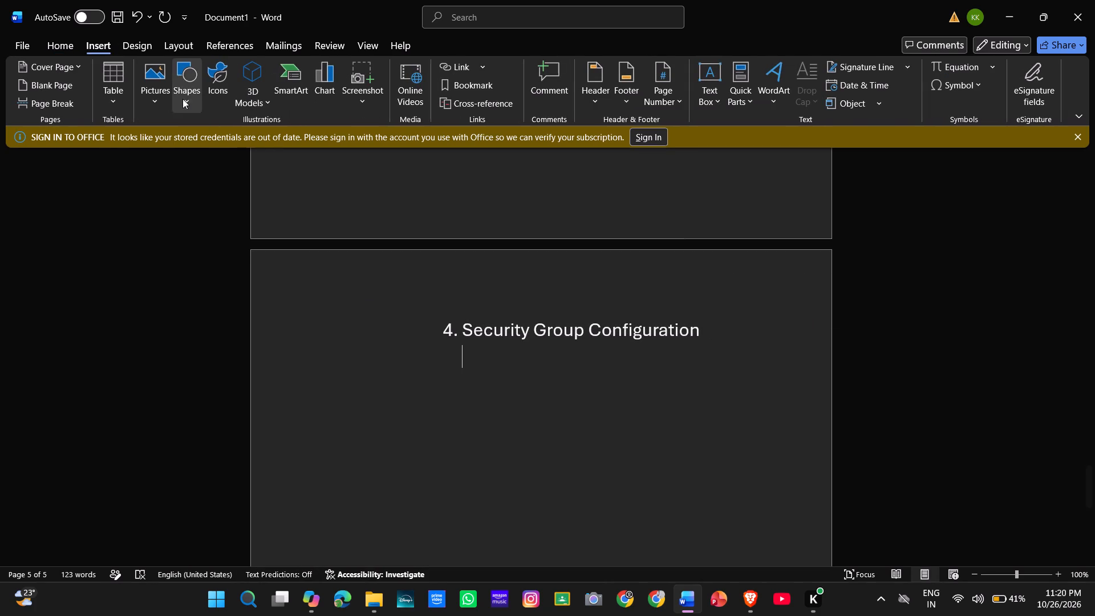
left_click(152, 95)
left_click(188, 144)
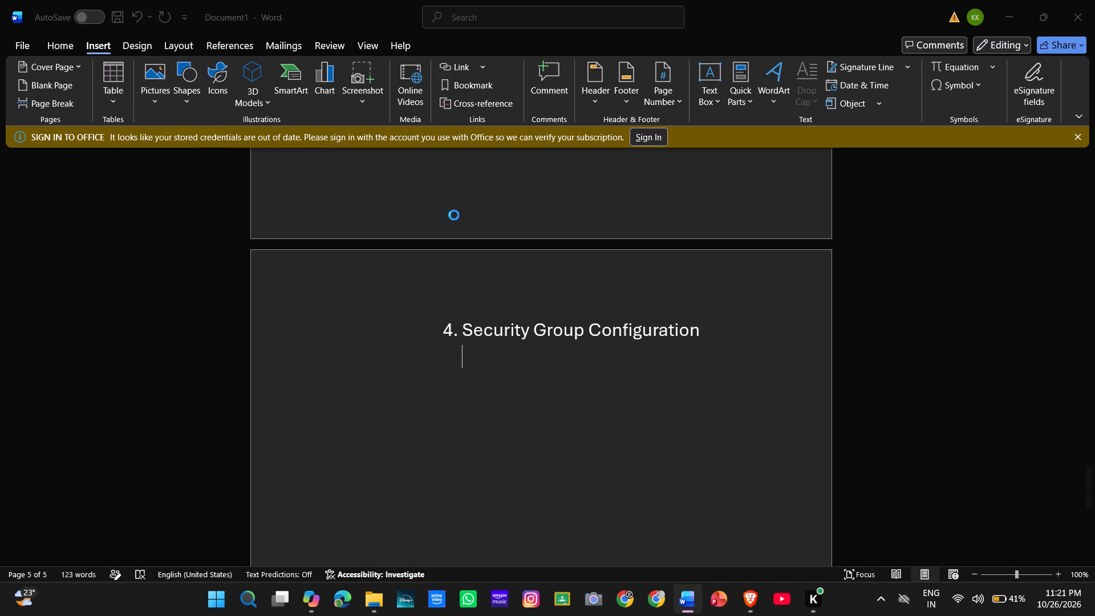
scroll(404, 237, "down", 8)
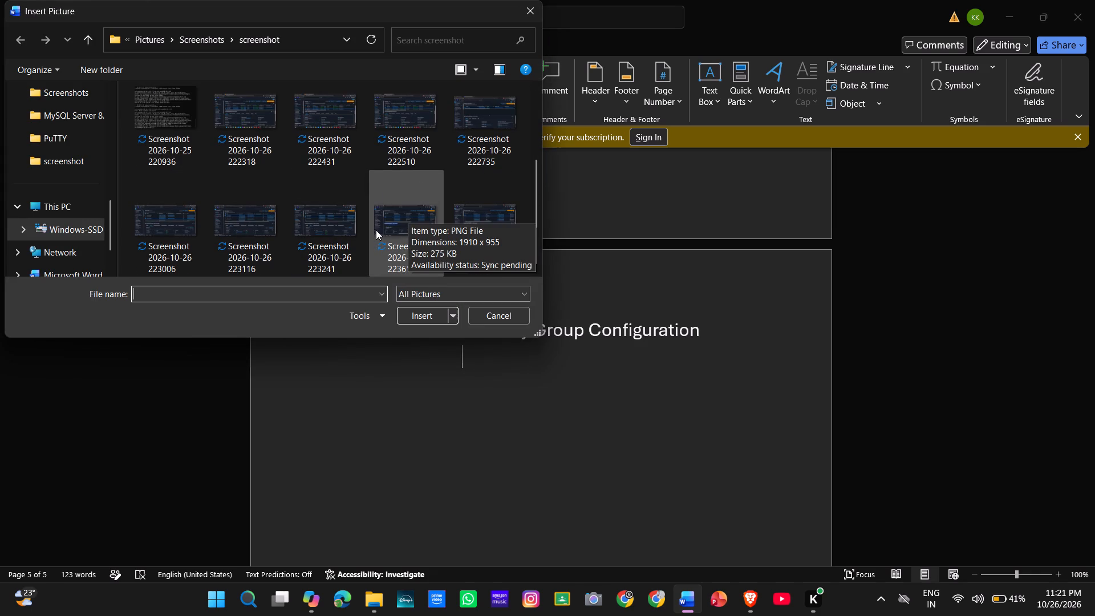
left_click(386, 219)
left_click(386, 219)
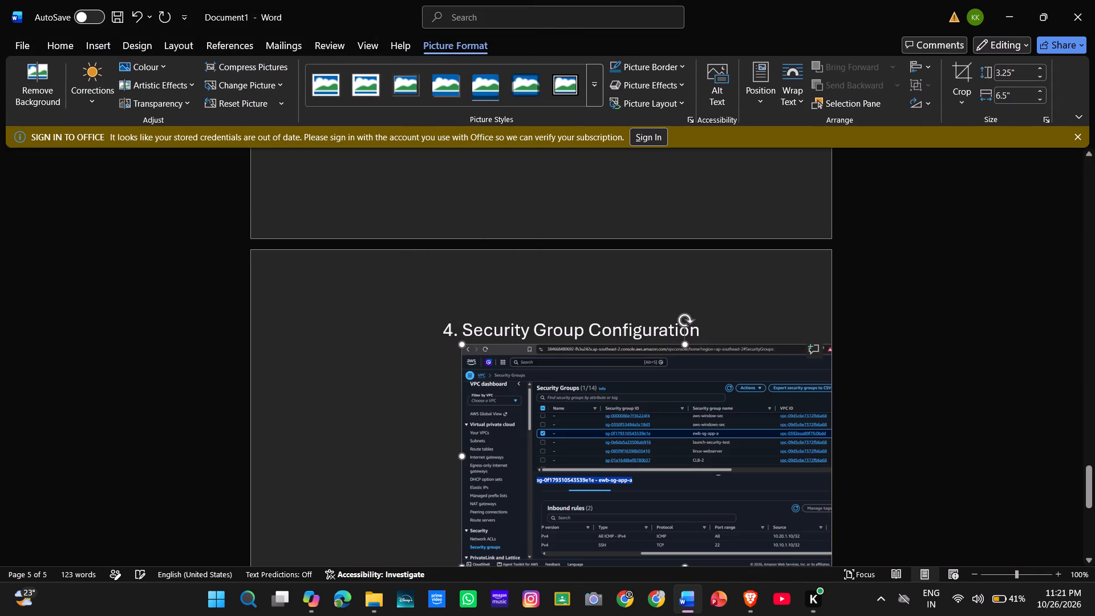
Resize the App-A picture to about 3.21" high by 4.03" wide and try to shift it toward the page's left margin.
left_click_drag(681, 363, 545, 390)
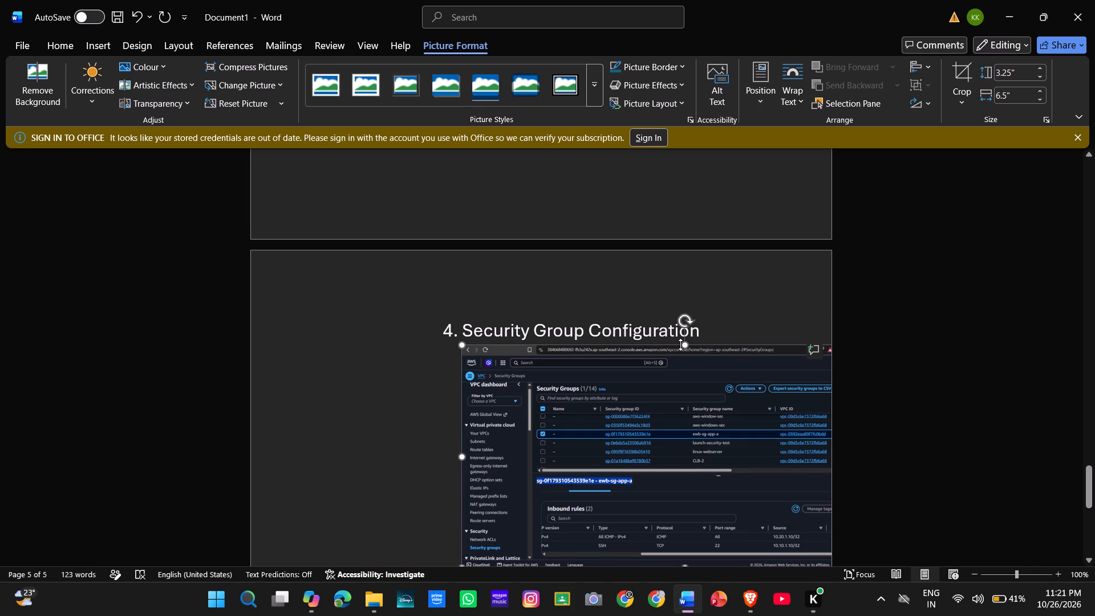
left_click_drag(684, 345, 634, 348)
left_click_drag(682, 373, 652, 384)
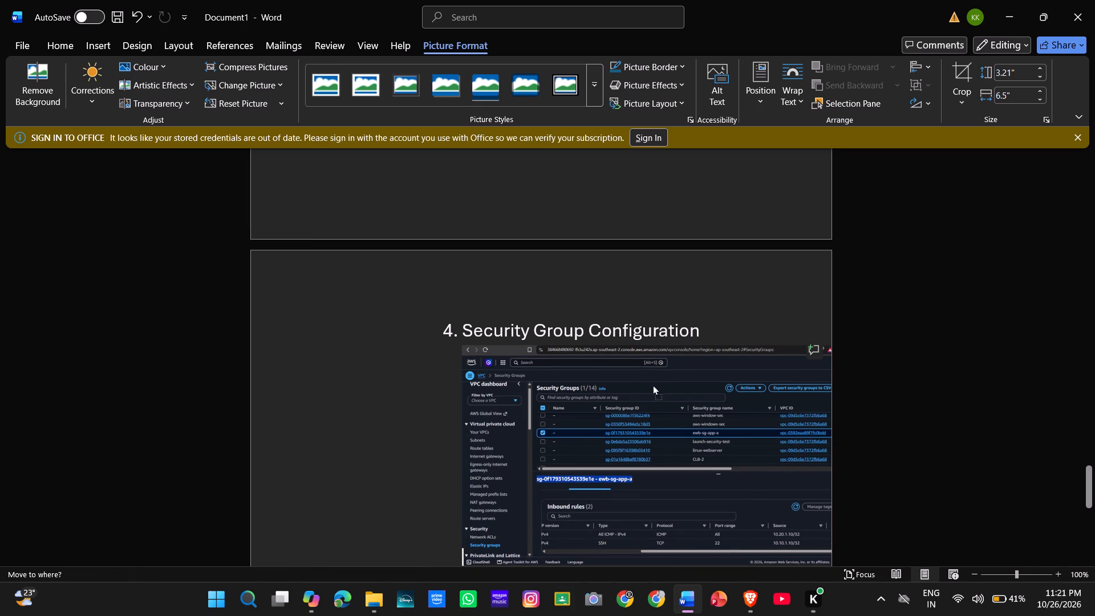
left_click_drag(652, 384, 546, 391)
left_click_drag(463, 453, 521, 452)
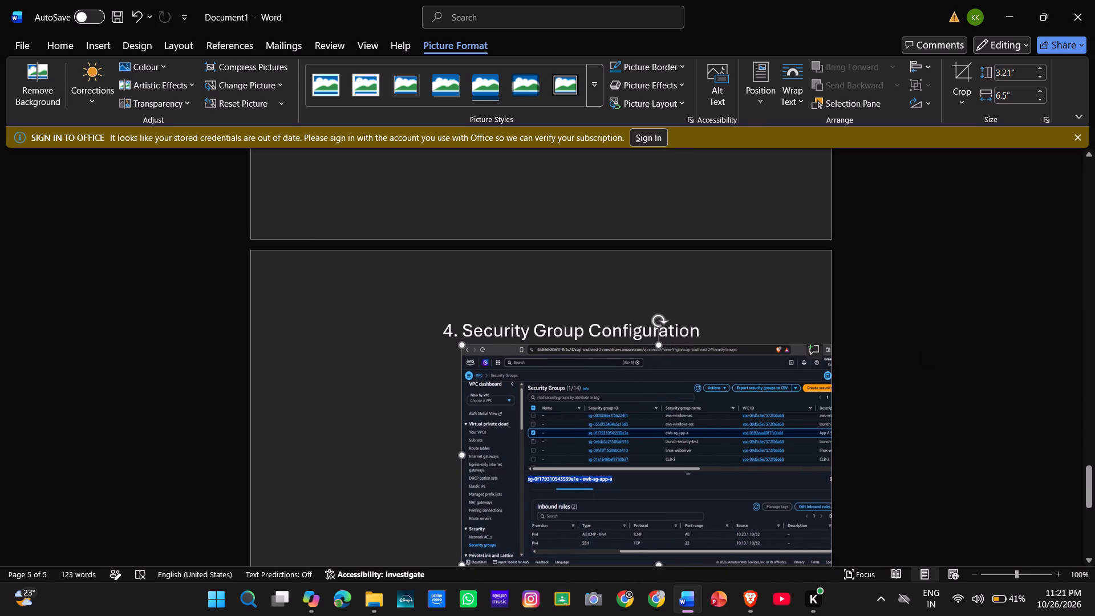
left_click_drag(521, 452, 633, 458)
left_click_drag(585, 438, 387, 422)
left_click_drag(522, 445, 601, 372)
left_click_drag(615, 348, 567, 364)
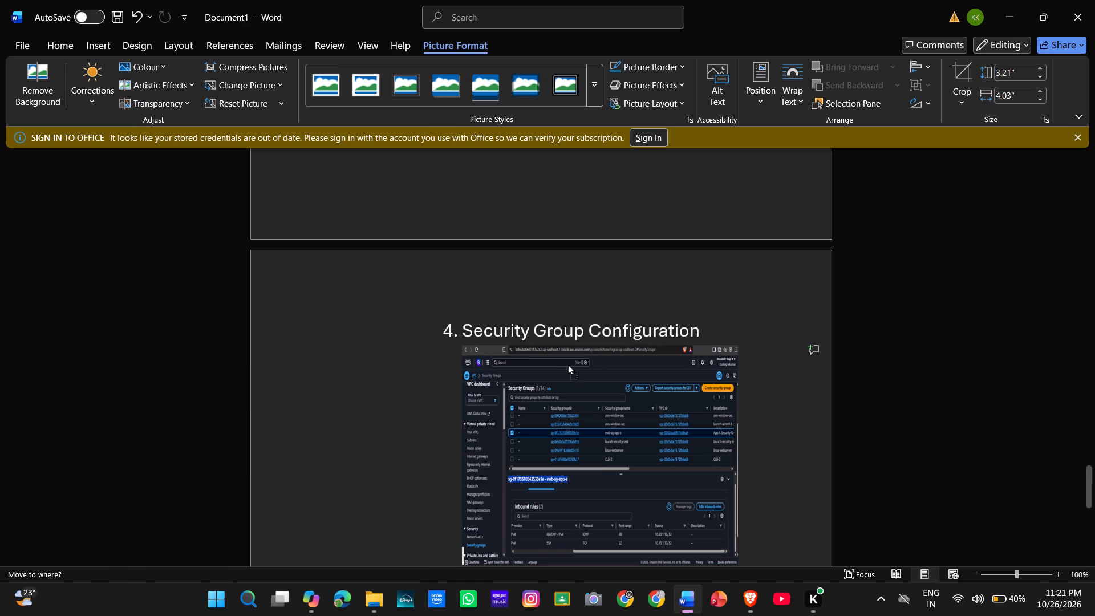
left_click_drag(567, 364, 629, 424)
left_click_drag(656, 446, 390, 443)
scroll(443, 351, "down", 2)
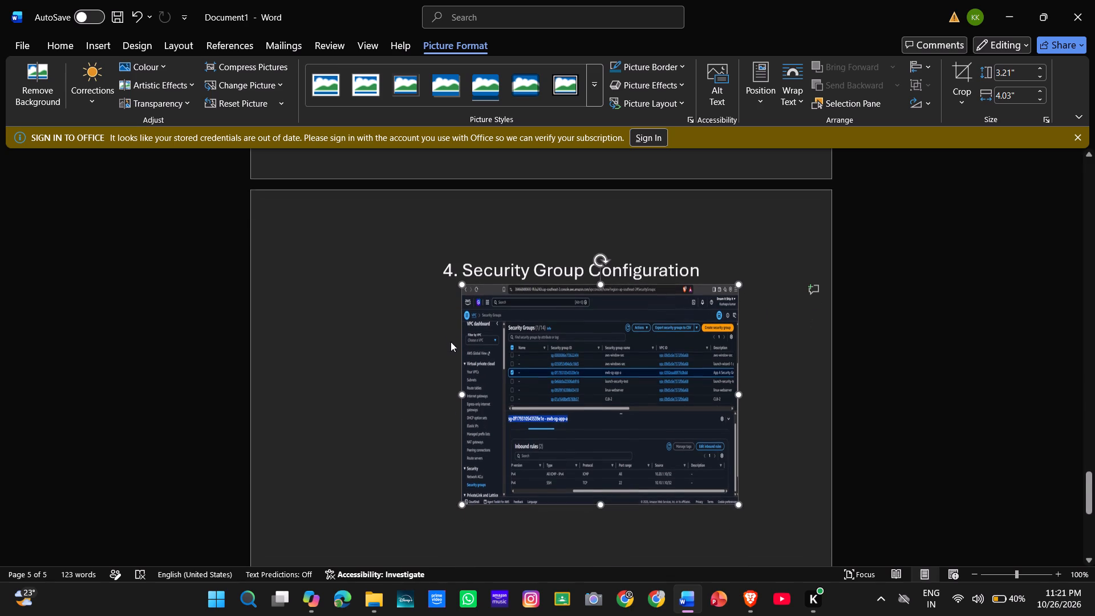
Resize the App-A security group picture to about 3.11" high by 4.7" wide.
left_click_drag(459, 384, 364, 391)
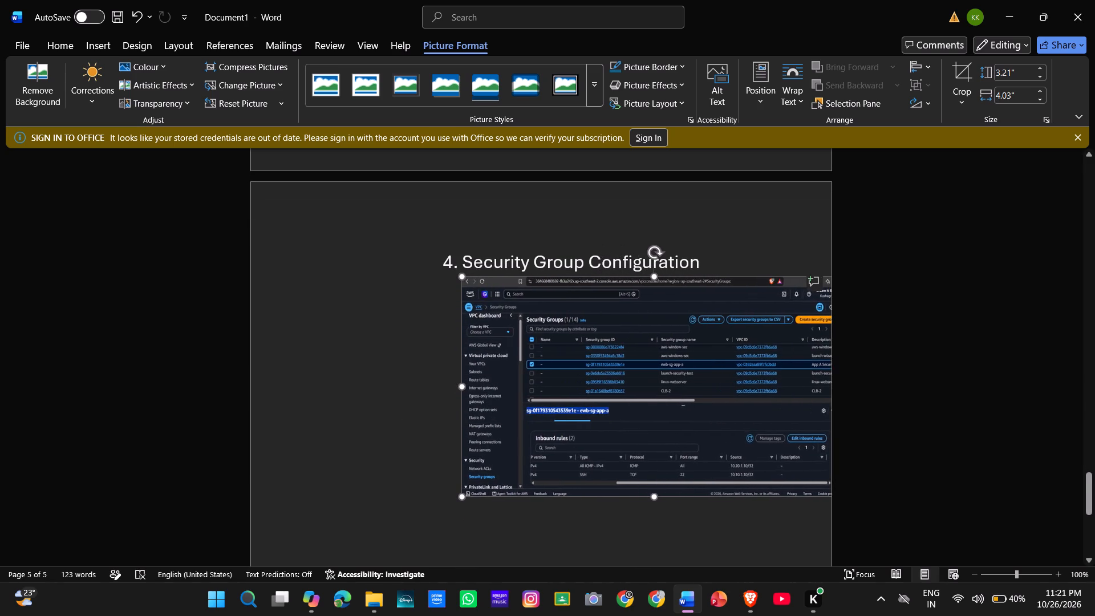
left_click_drag(364, 391, 526, 397)
left_click_drag(757, 392, 800, 390)
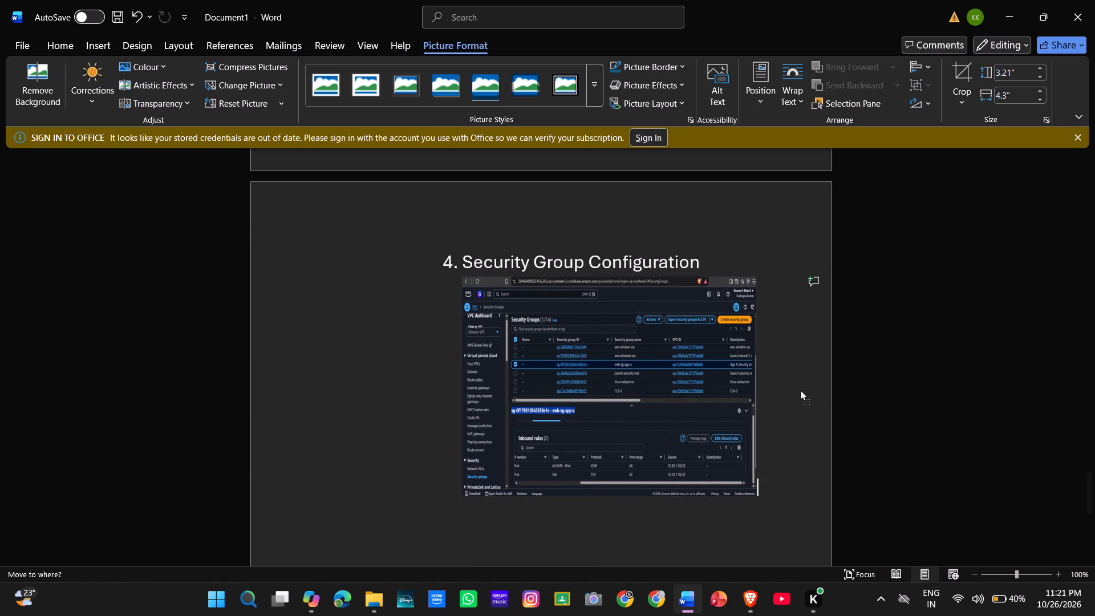
left_click_drag(800, 390, 761, 378)
left_click_drag(757, 384, 784, 391)
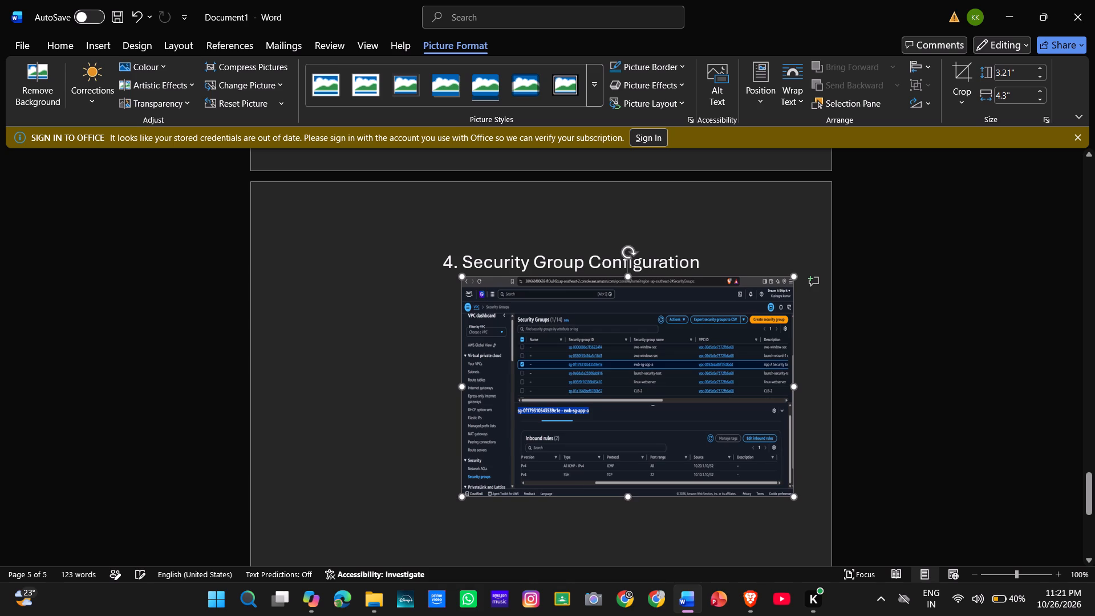
left_click_drag(529, 392, 477, 433)
left_click_drag(463, 496, 431, 499)
left_click_drag(431, 499, 482, 457)
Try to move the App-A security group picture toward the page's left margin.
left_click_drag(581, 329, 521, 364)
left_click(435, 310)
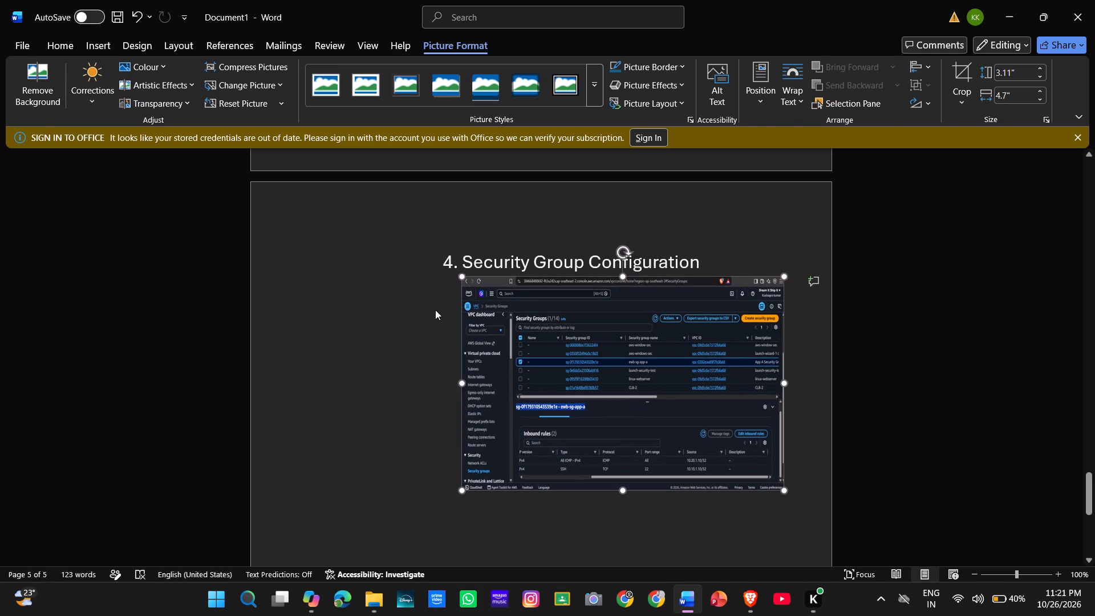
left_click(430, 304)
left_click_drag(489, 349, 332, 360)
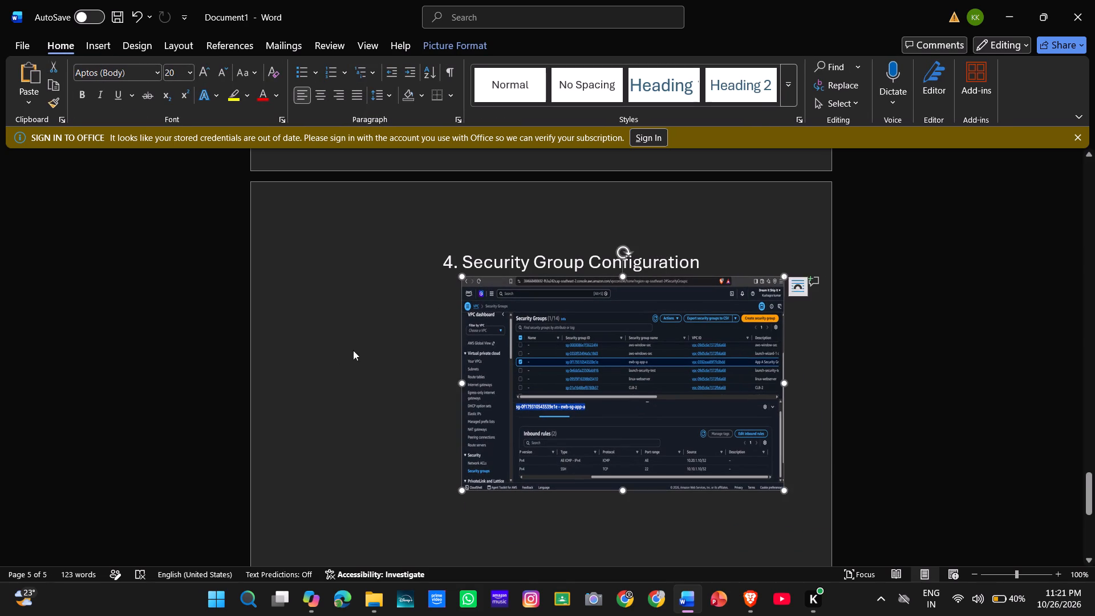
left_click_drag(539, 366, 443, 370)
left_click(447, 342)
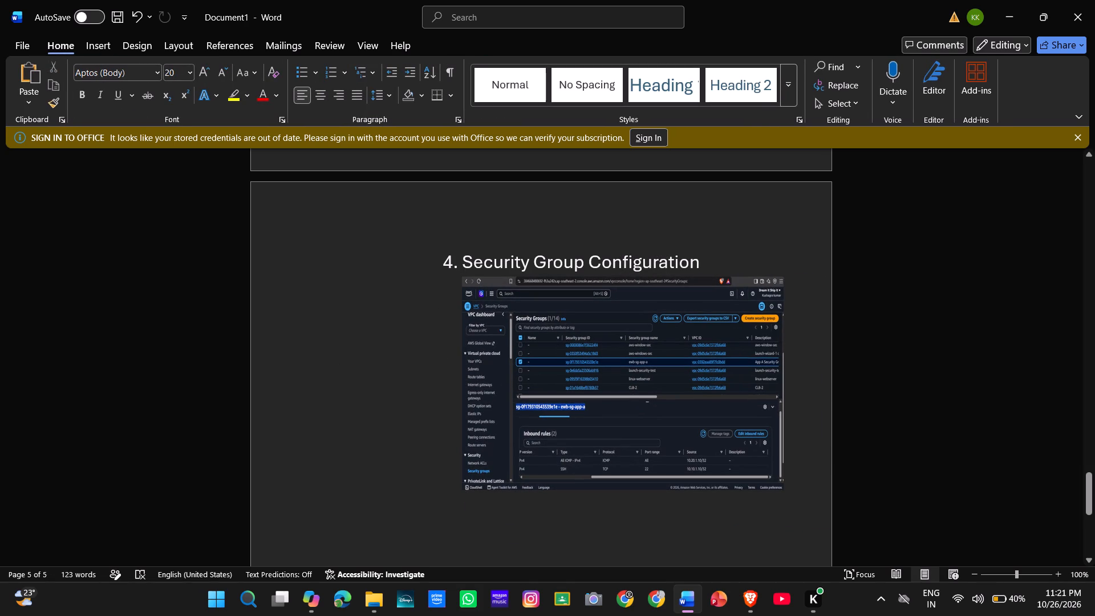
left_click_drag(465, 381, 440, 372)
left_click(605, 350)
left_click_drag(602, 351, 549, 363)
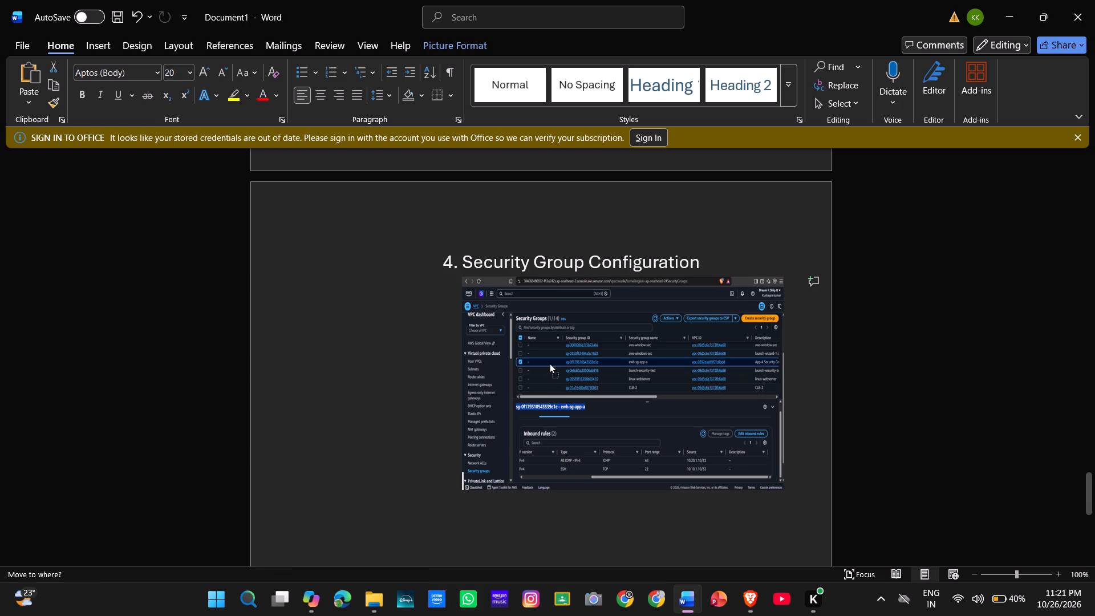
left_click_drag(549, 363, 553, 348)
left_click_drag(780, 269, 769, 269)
Add an unnumbered blank line below the "4. Security Group Configuration" heading and remove the App-A picture's list indent to align it with the left margin.
left_click(737, 259)
key("Return")
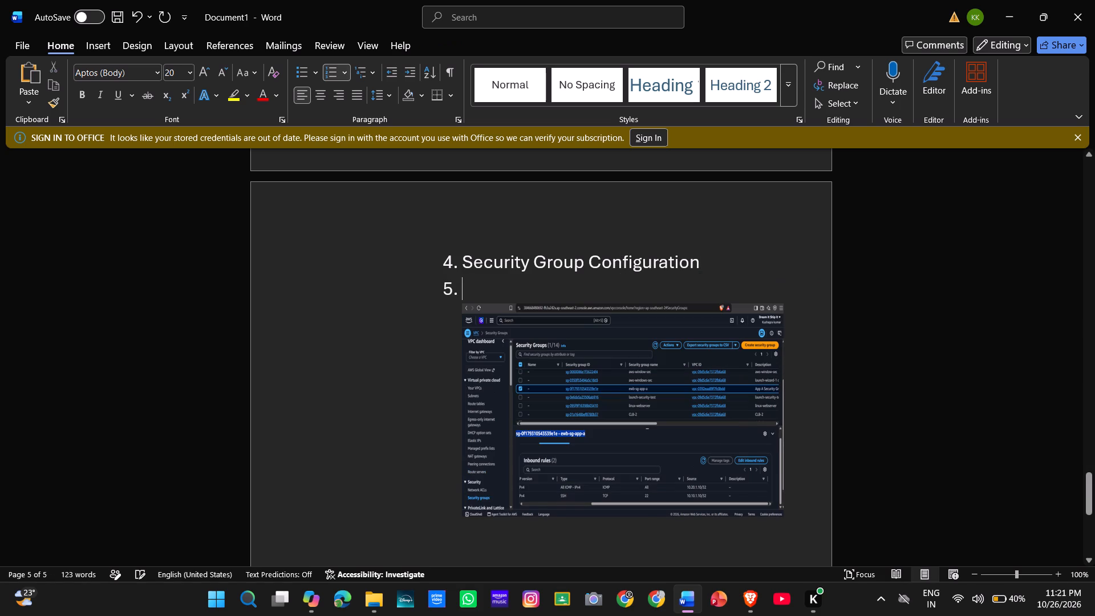
key("BackSpace")
left_click_drag(498, 326, 446, 348)
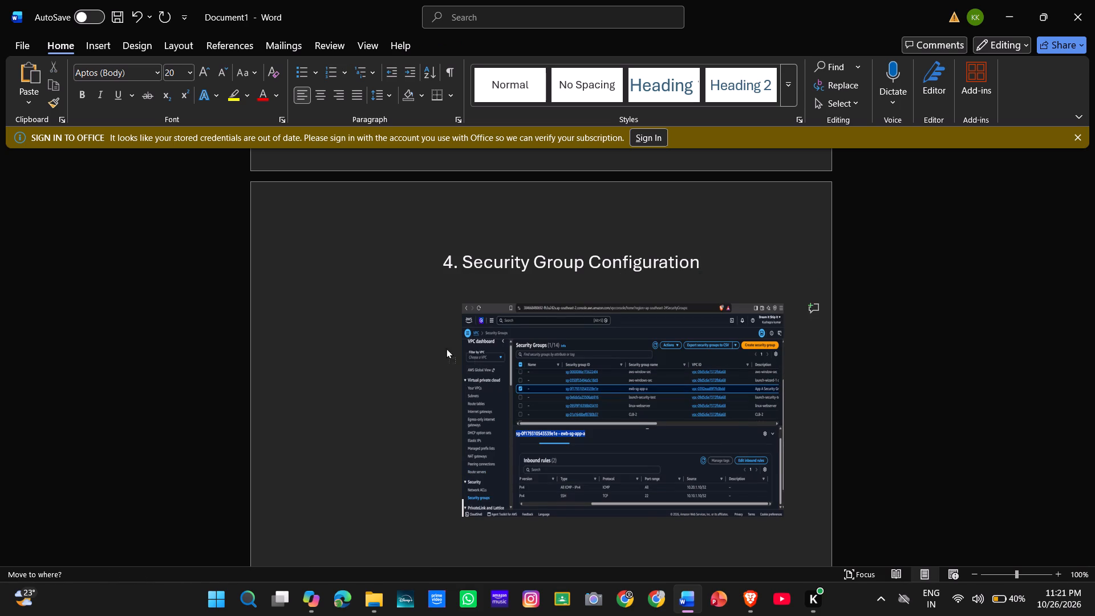
left_click_drag(446, 348, 431, 347)
left_click(452, 392)
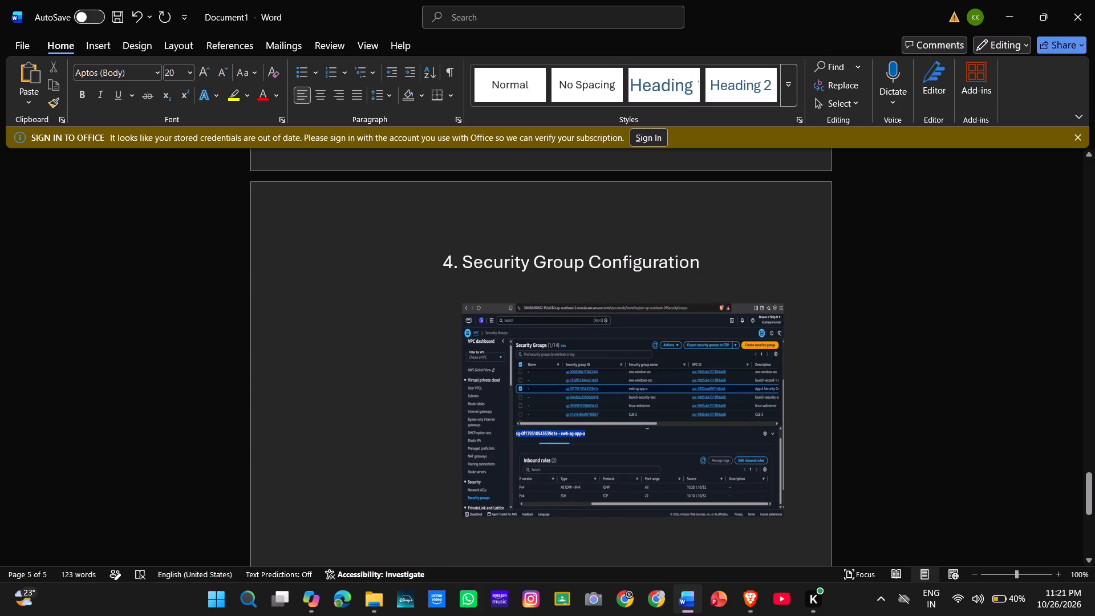
key("BackSpace")
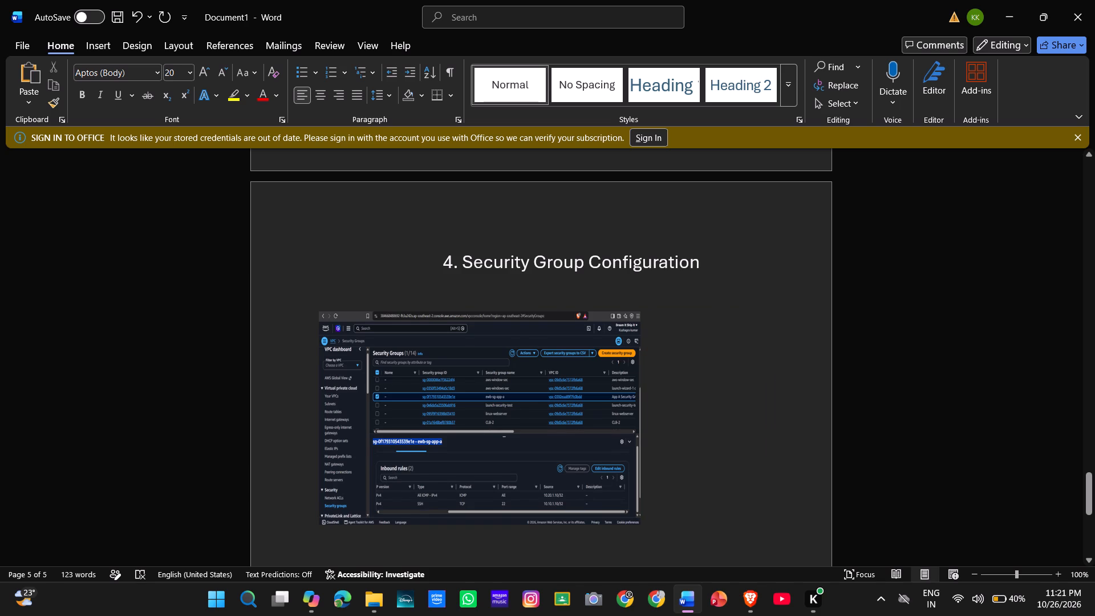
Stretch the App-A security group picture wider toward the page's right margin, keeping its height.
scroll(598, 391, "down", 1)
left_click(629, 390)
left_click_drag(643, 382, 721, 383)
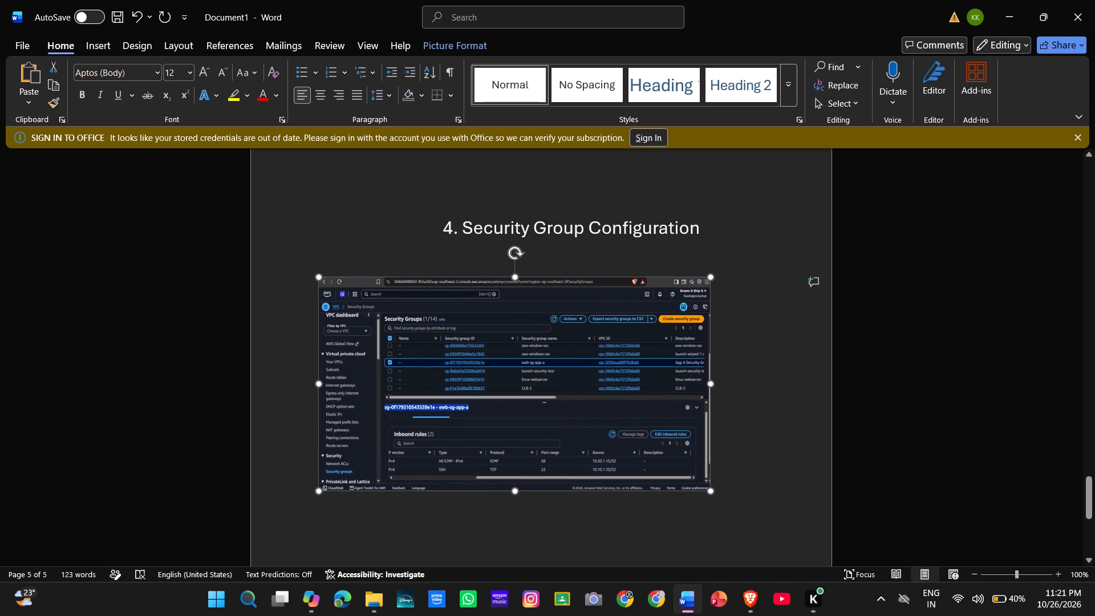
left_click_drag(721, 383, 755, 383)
scroll(610, 359, "down", 1)
scroll(517, 399, "down", 5)
scroll(699, 268, "up", 1)
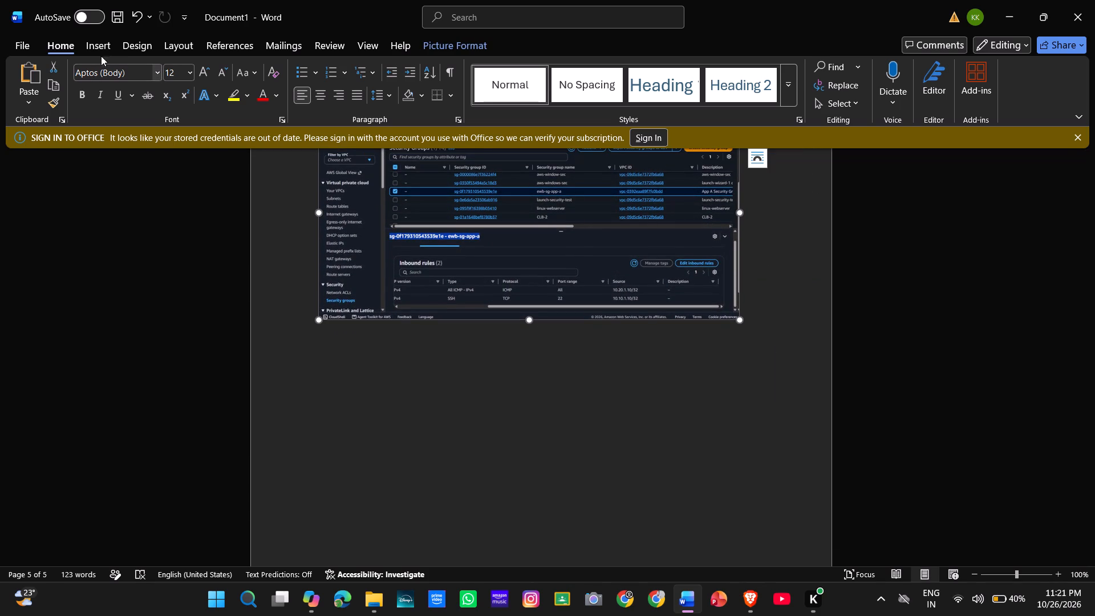
left_click(96, 43)
left_click(149, 92)
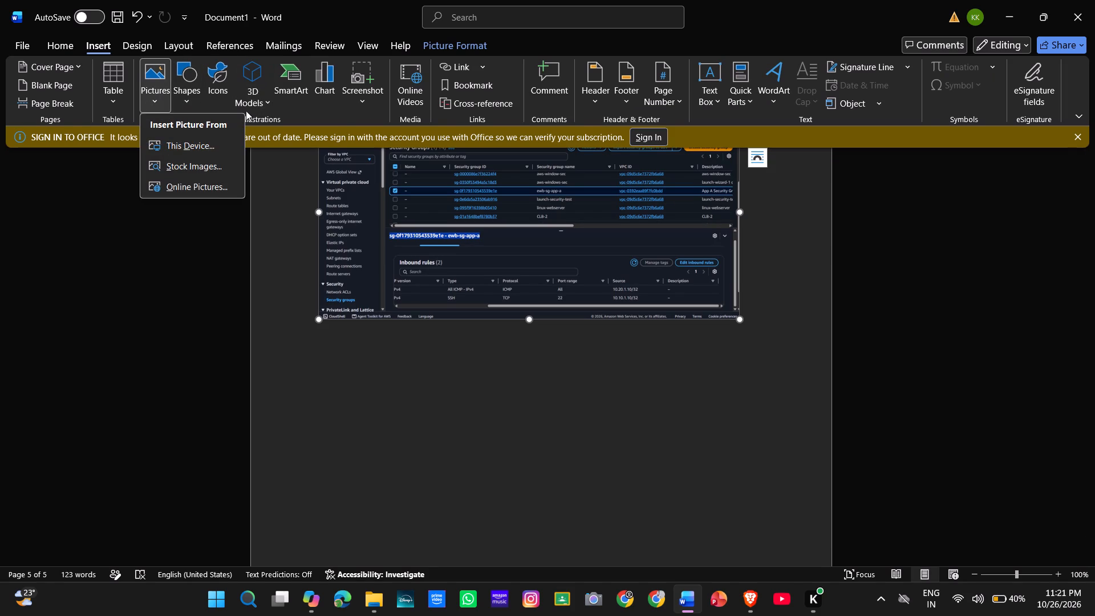
left_click(206, 144)
scroll(561, 319, "down", 1)
scroll(459, 218, "down", 2)
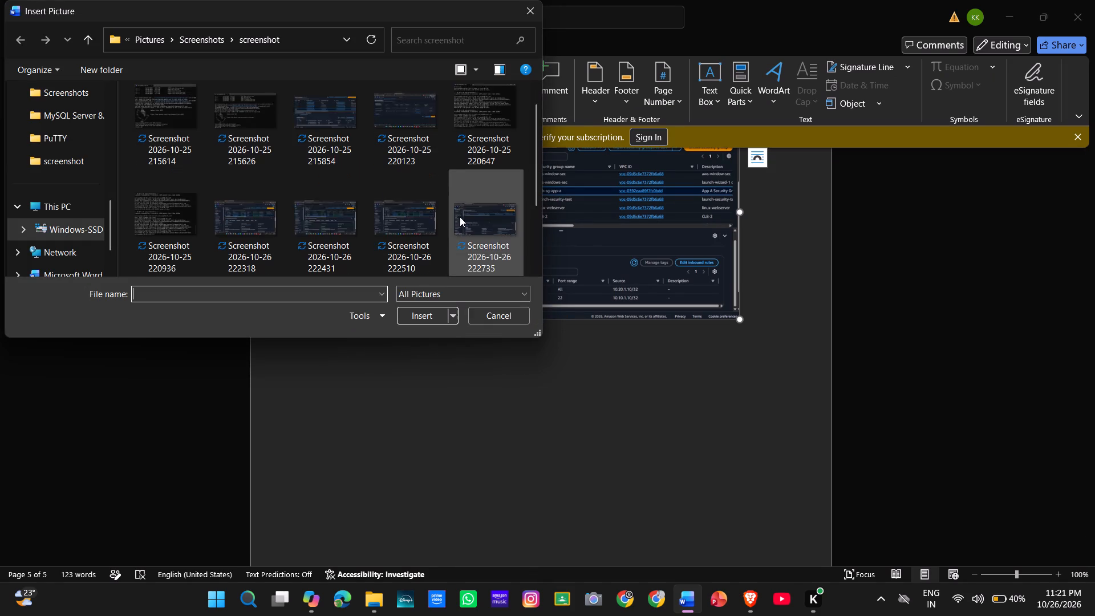
scroll(460, 217, "down", 4)
double_click(473, 216)
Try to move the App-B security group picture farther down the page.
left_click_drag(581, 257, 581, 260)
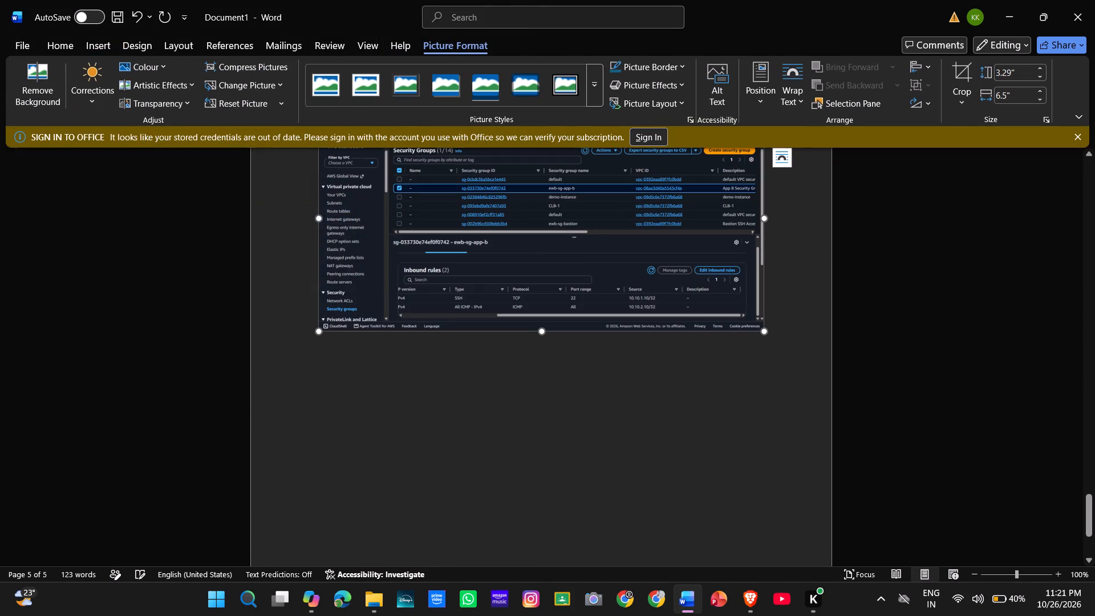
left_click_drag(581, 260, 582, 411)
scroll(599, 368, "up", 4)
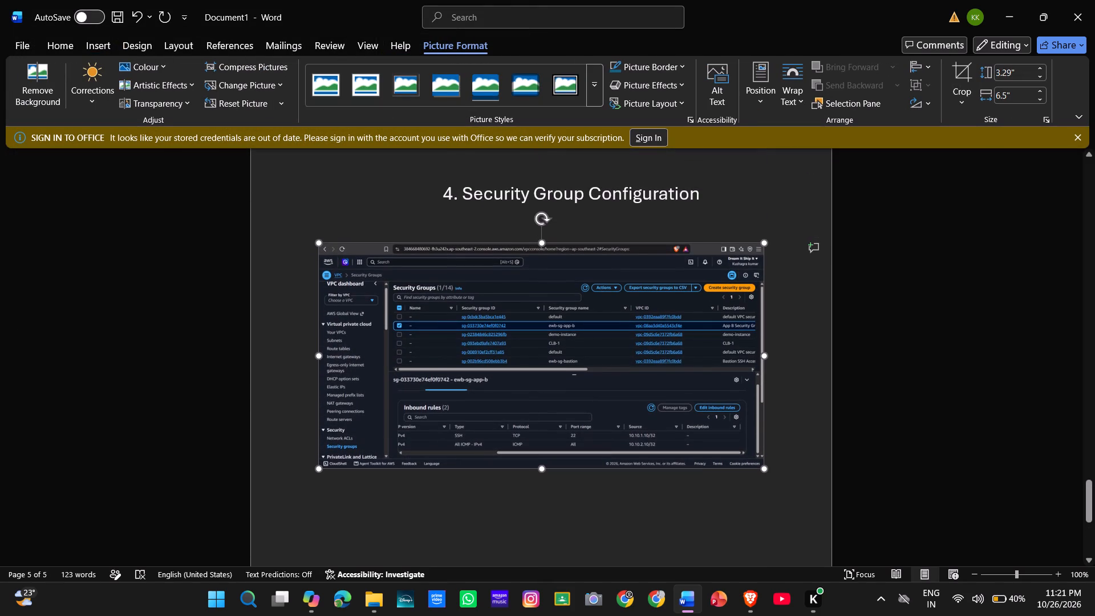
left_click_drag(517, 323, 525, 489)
Remove the blank line between the "4. Security Group Configuration" heading and the App-B picture.
left_click(525, 489)
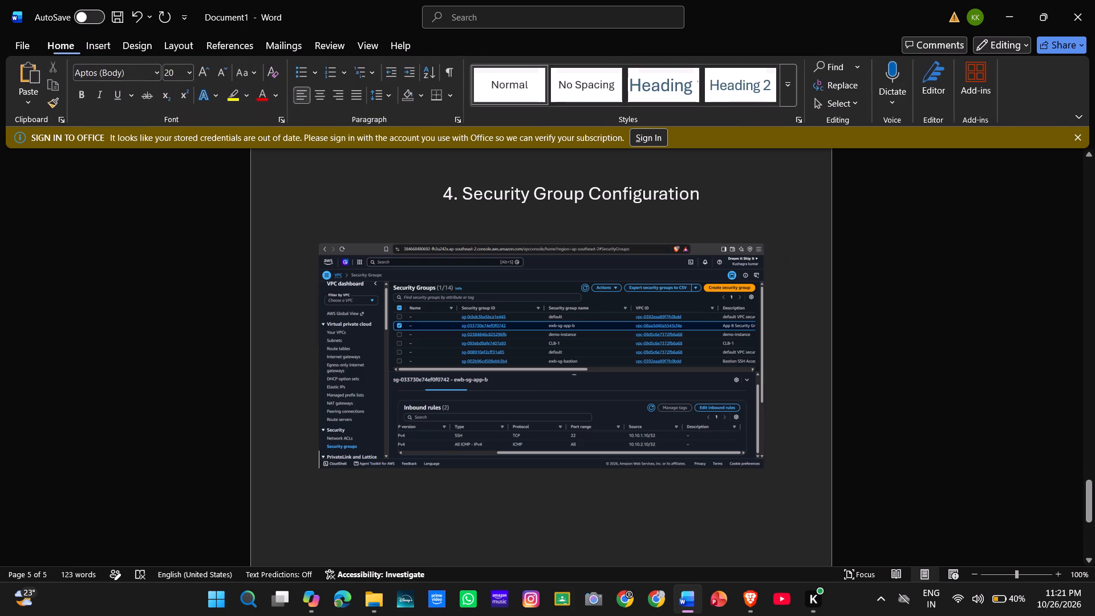
key("Return")
key("BackSpace")
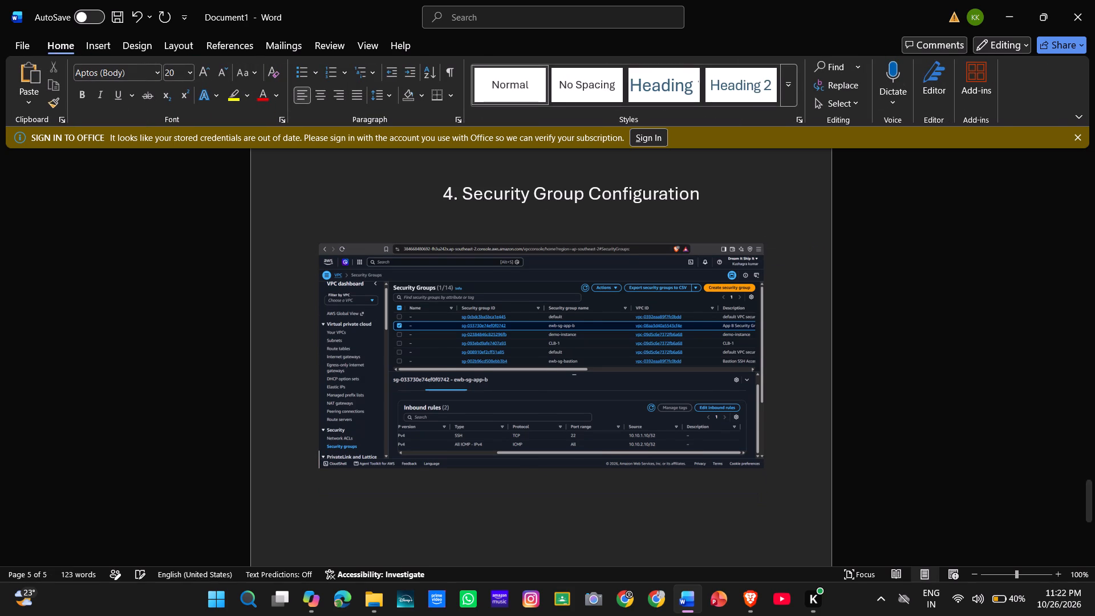
key("BackSpace")
Add a line break and a new paragraph below the App-B security group picture.
scroll(663, 319, "up", 4)
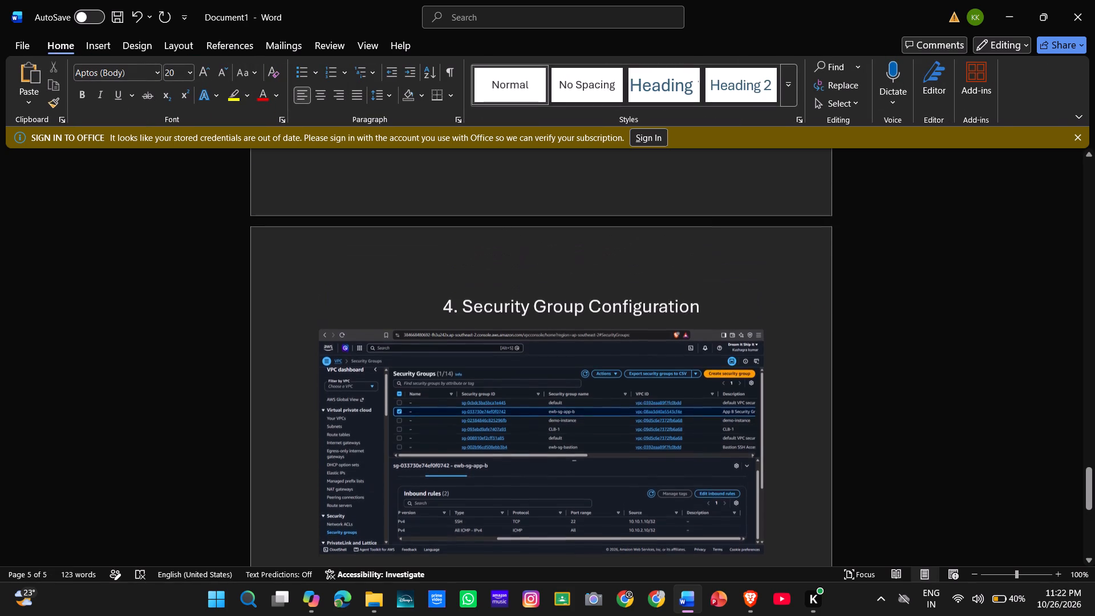
scroll(663, 319, "up", 1)
scroll(663, 319, "down", 2)
scroll(663, 319, "up", 9)
scroll(663, 319, "down", 13)
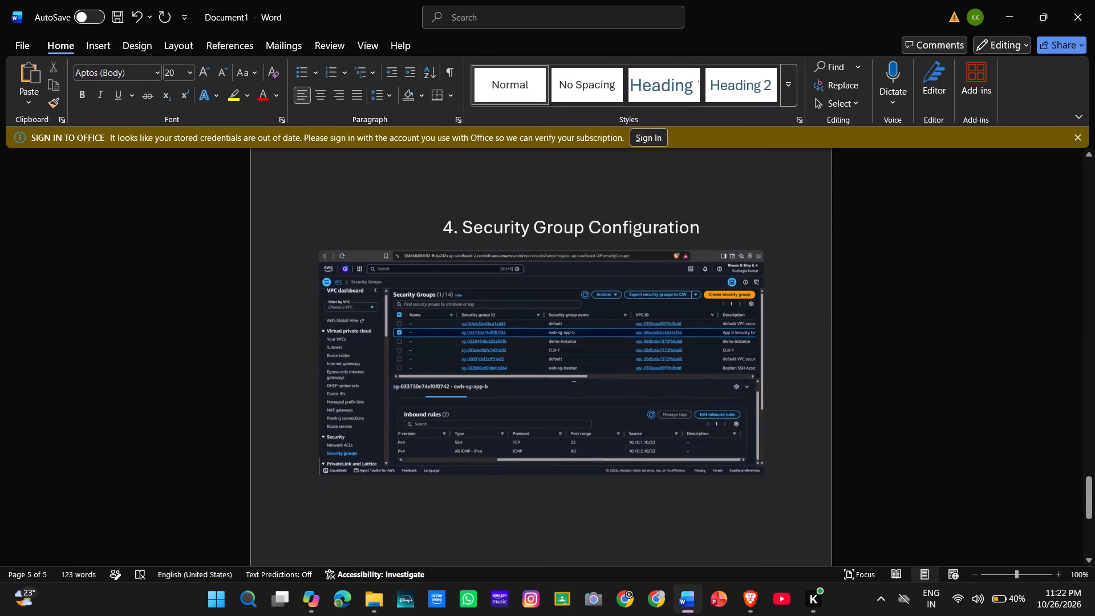
scroll(717, 407, "down", 2)
left_click(786, 309)
key("shift+Return")
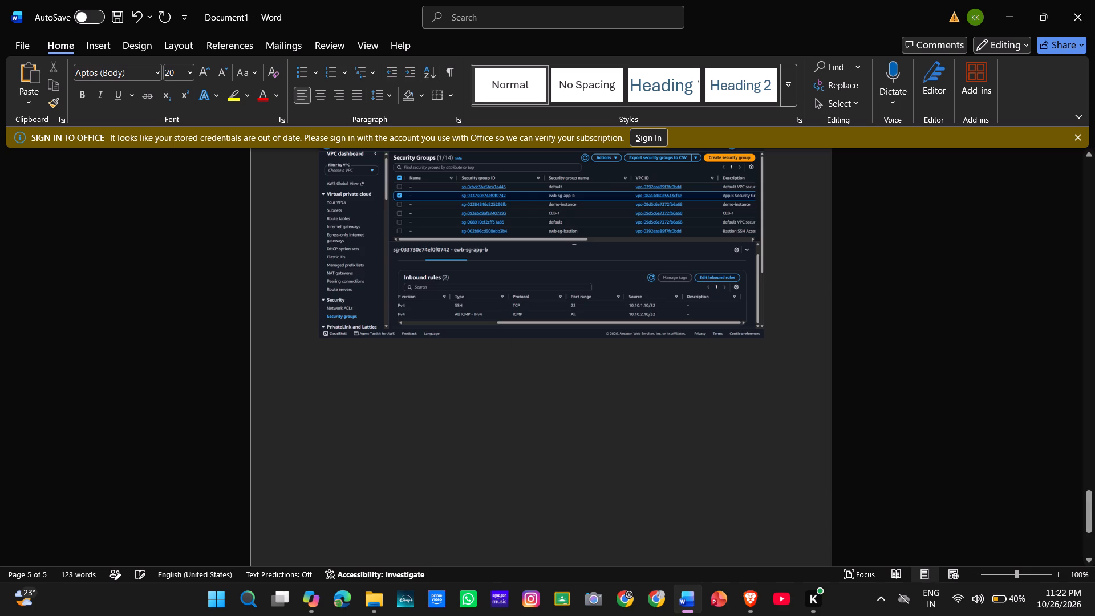
key("Return")
left_click(98, 44)
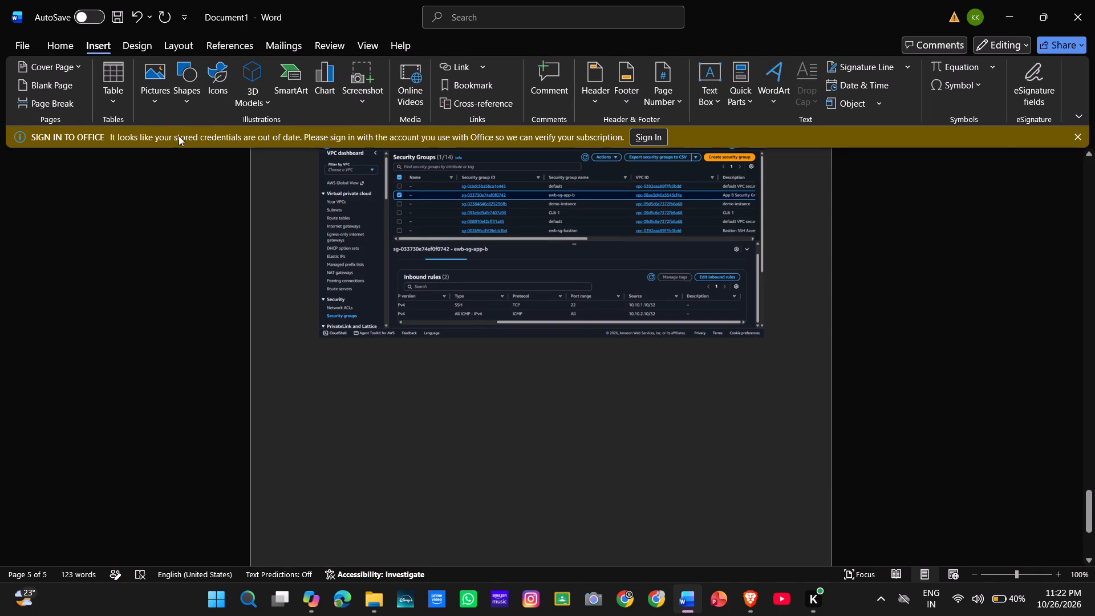
left_click(141, 76)
left_click(182, 148)
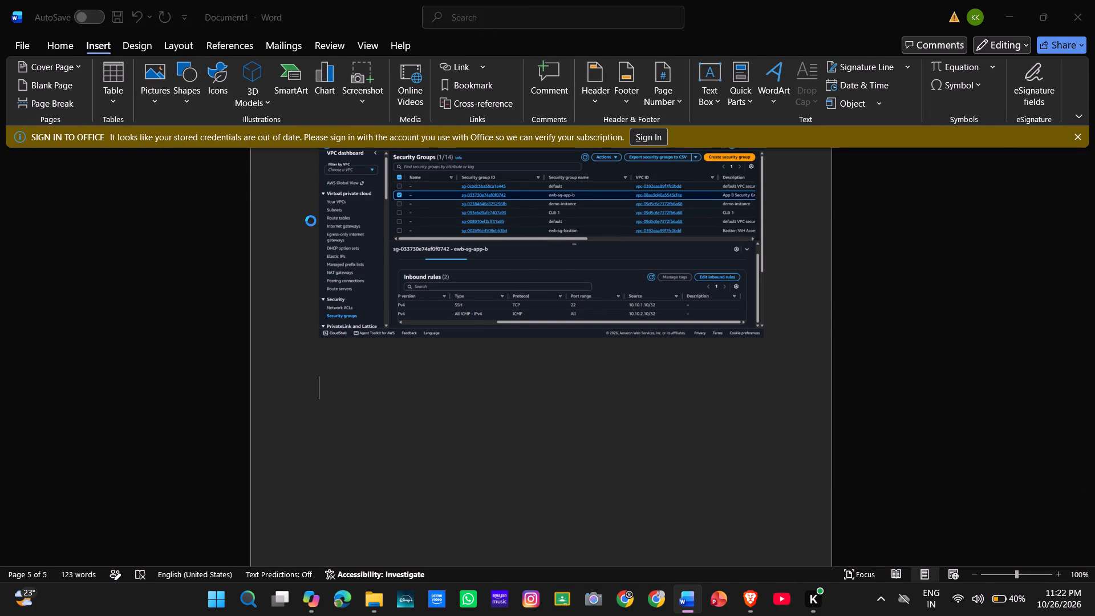
scroll(370, 230, "down", 12)
left_click(401, 225)
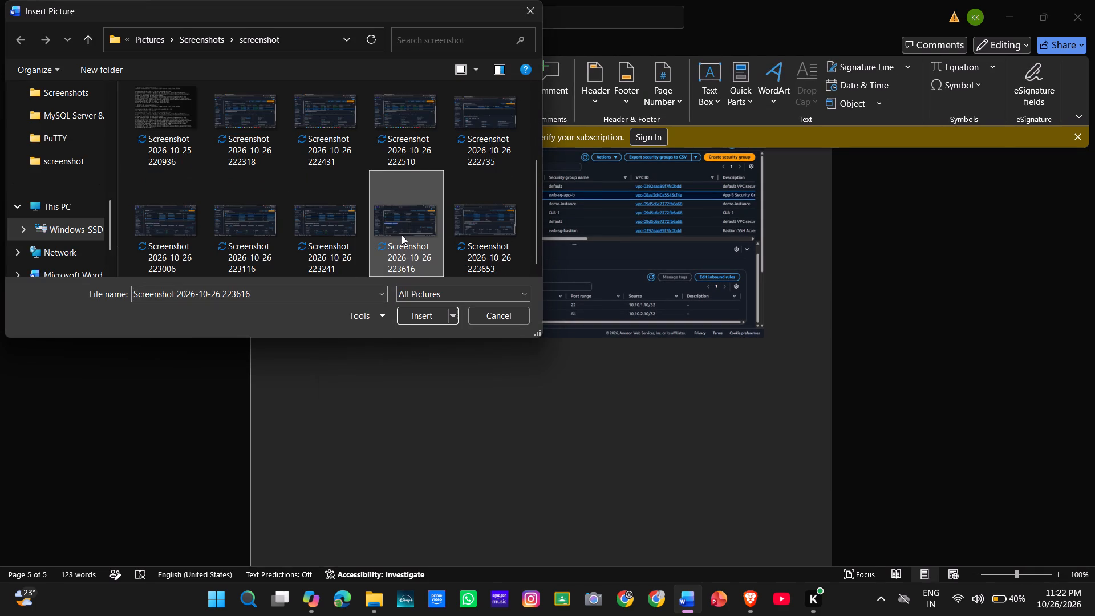
left_click_drag(403, 217, 412, 414)
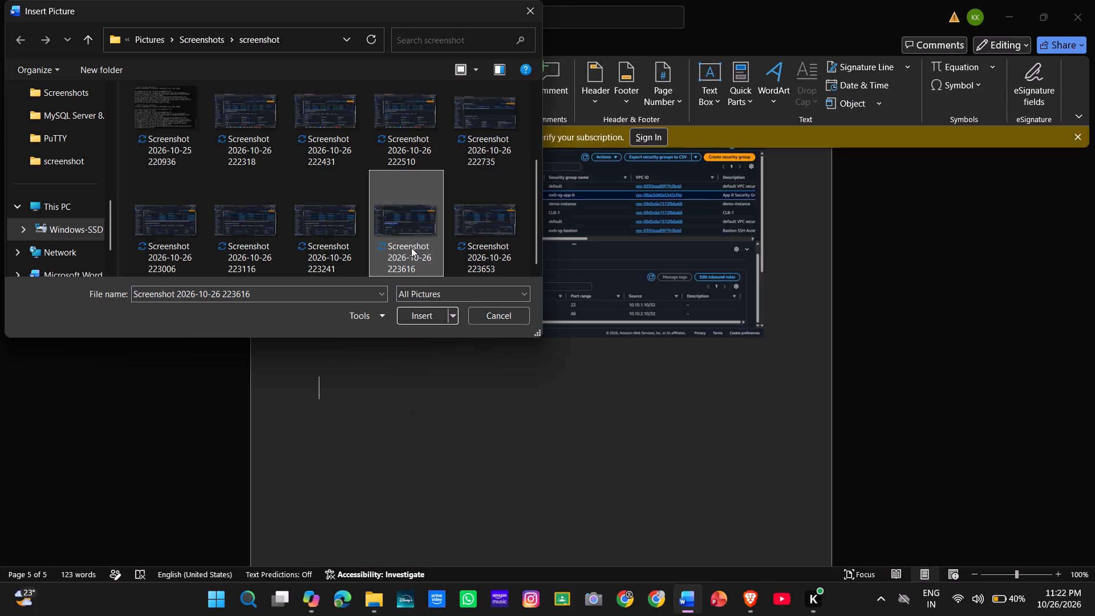
double_click(411, 244)
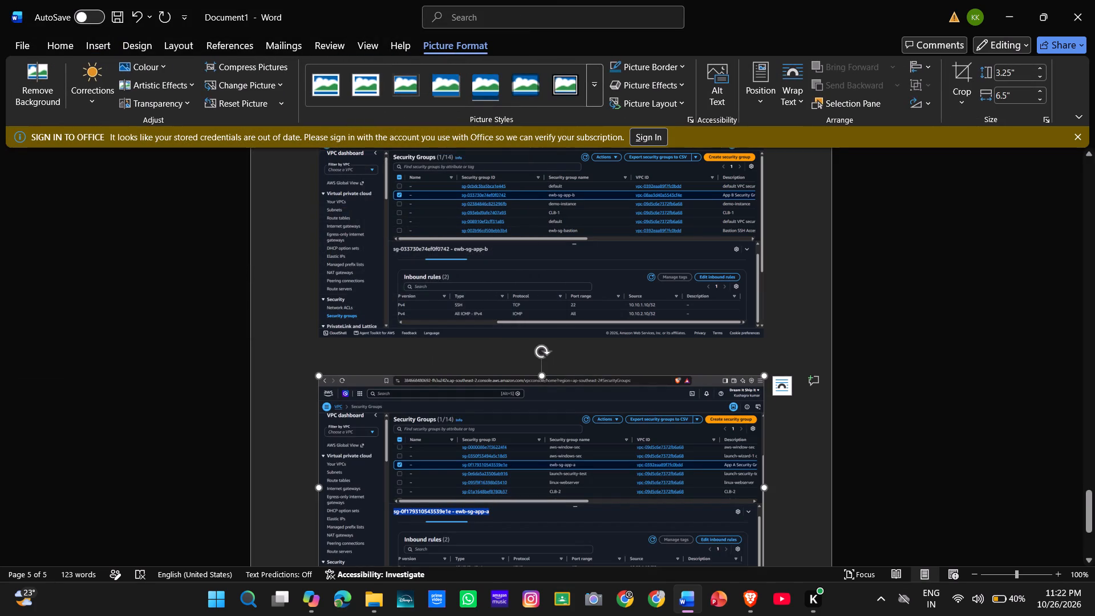
left_click(274, 380)
left_click(834, 356)
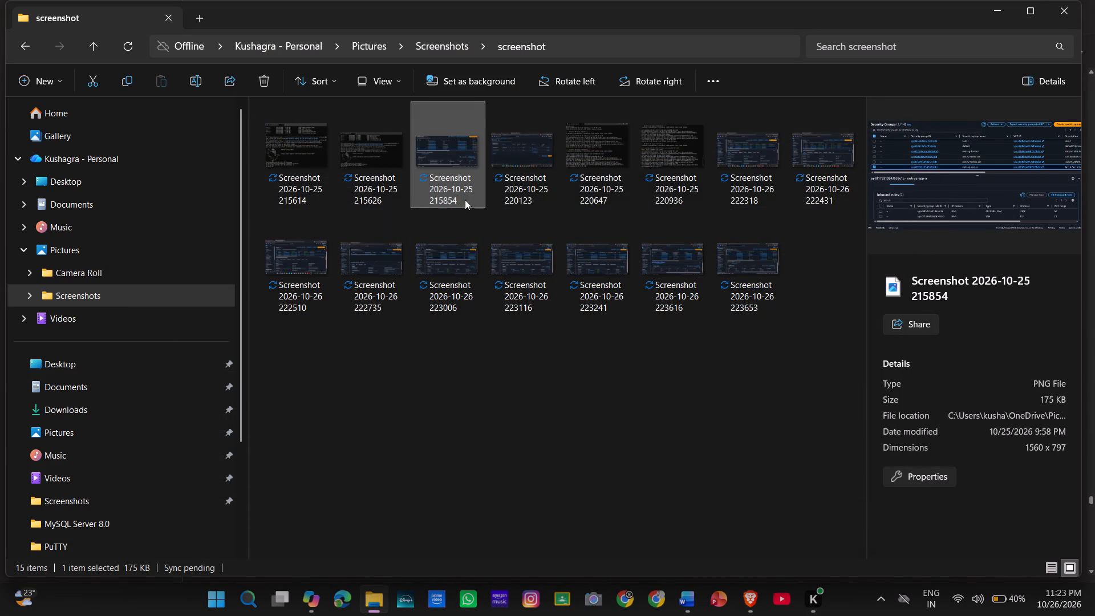
double_click(508, 175)
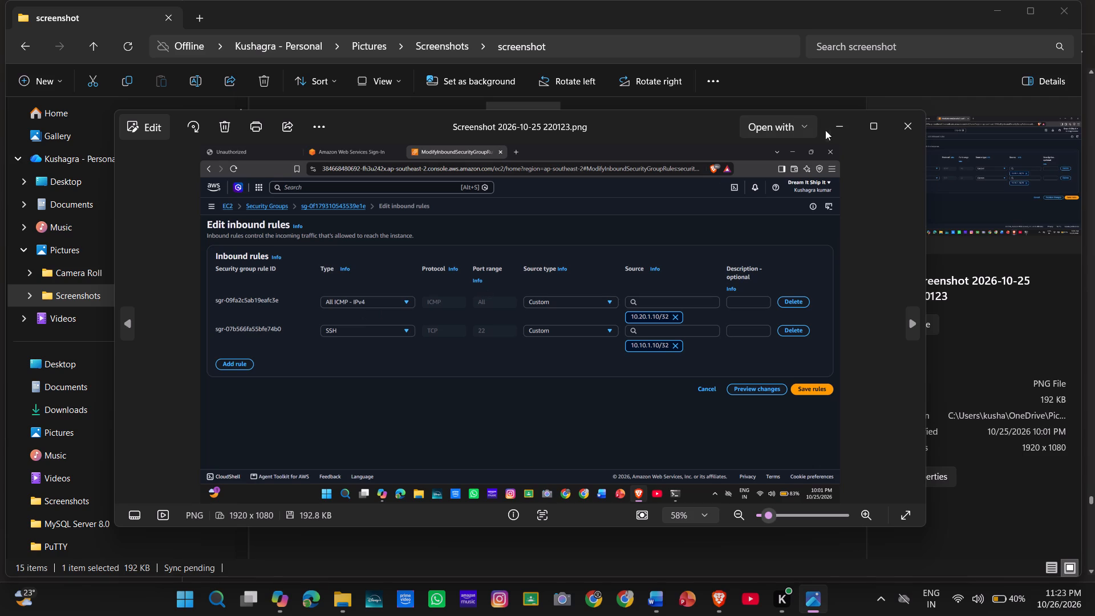
left_click(920, 130)
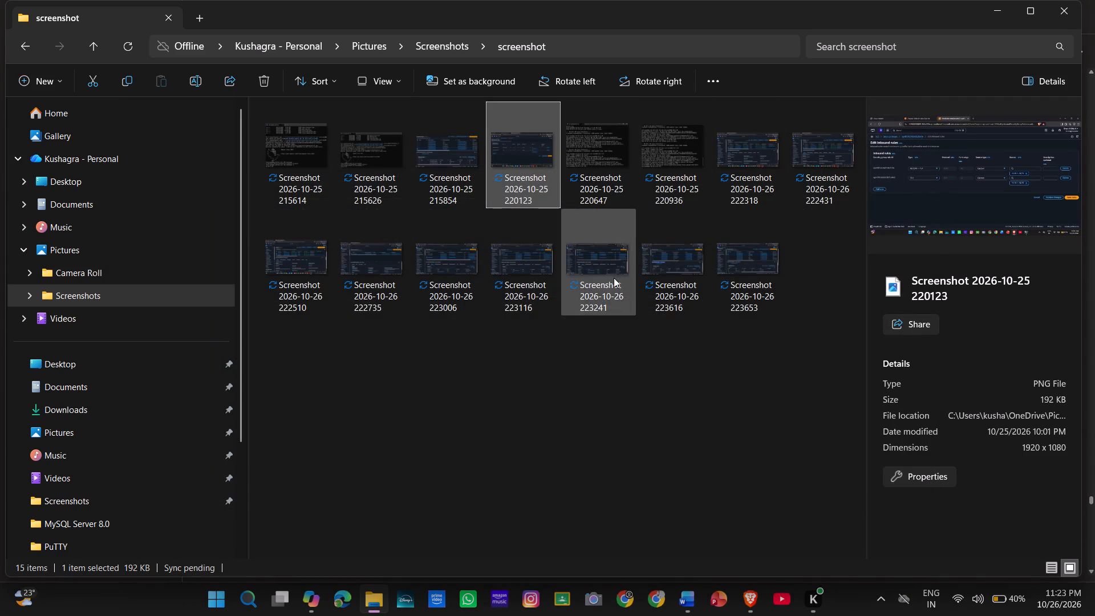
double_click(498, 151)
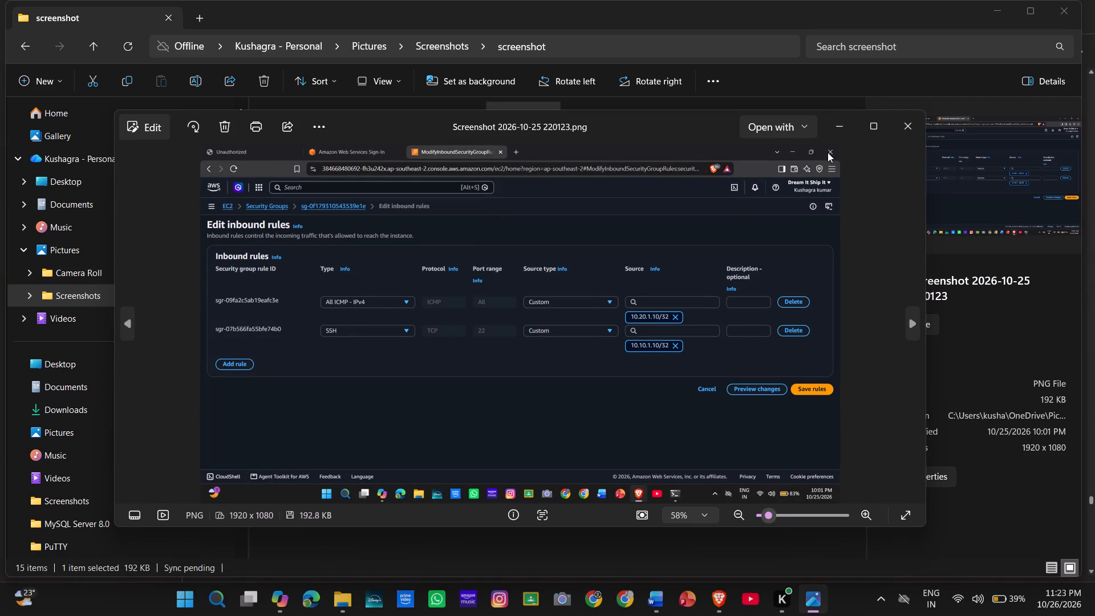
left_click(900, 123)
double_click(308, 238)
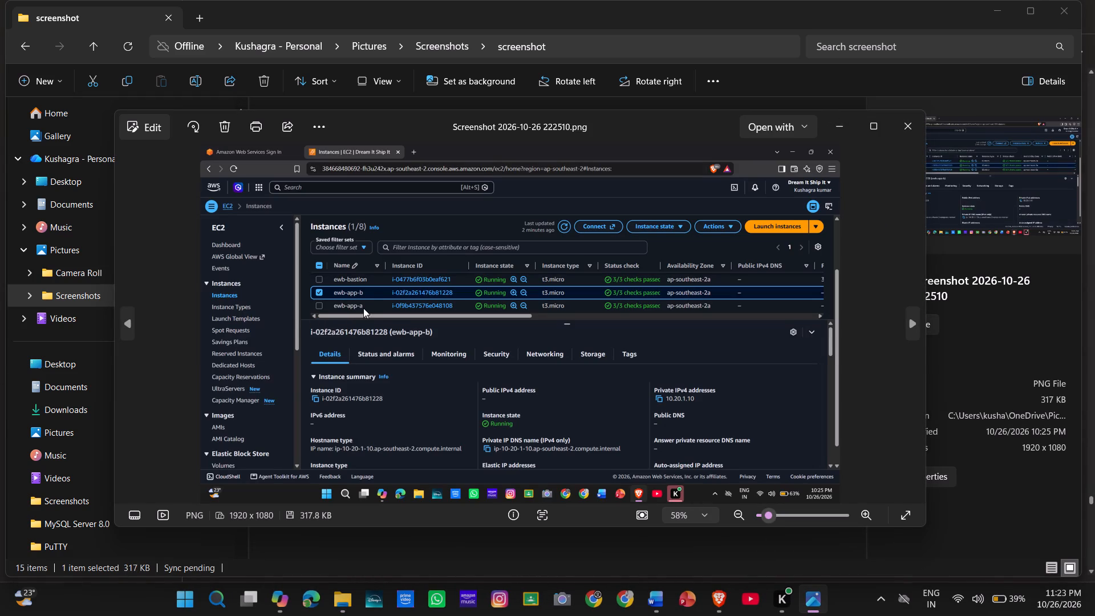
left_click(907, 127)
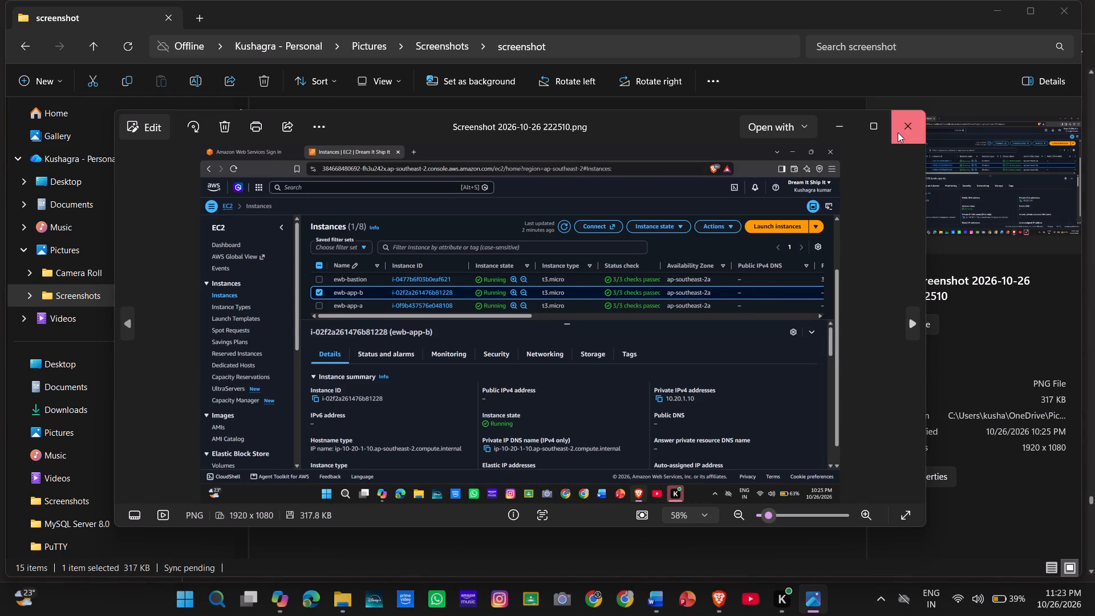
double_click(361, 257)
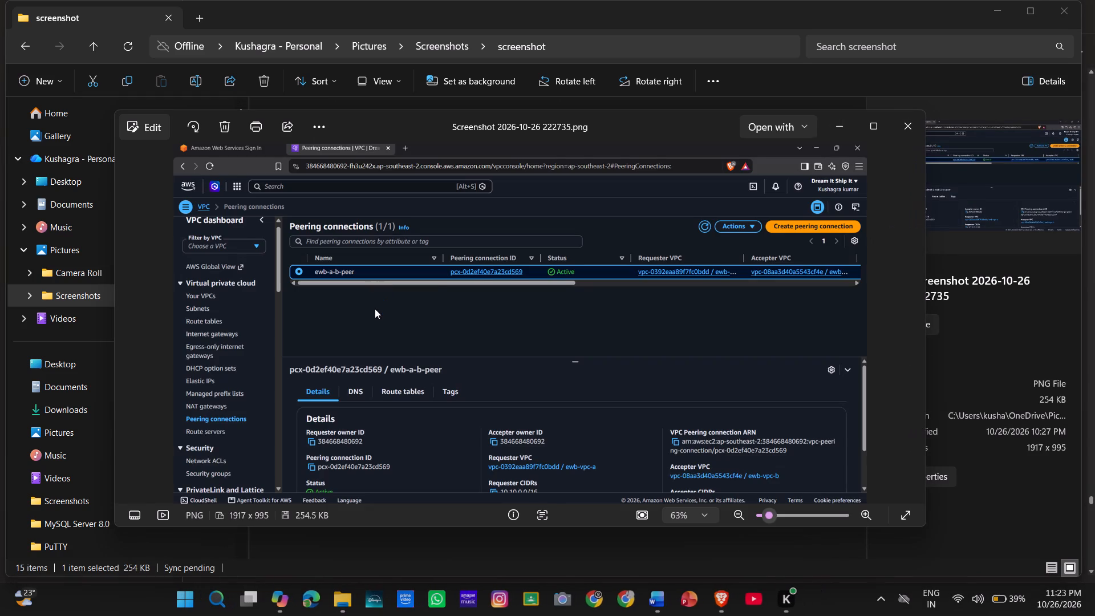
left_click(903, 125)
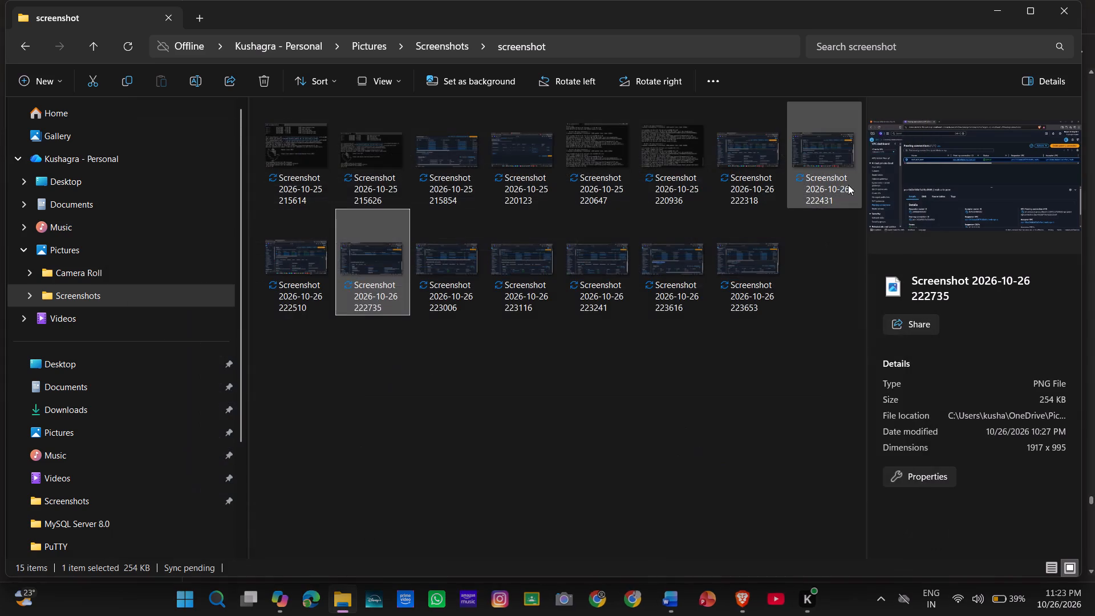
double_click(841, 184)
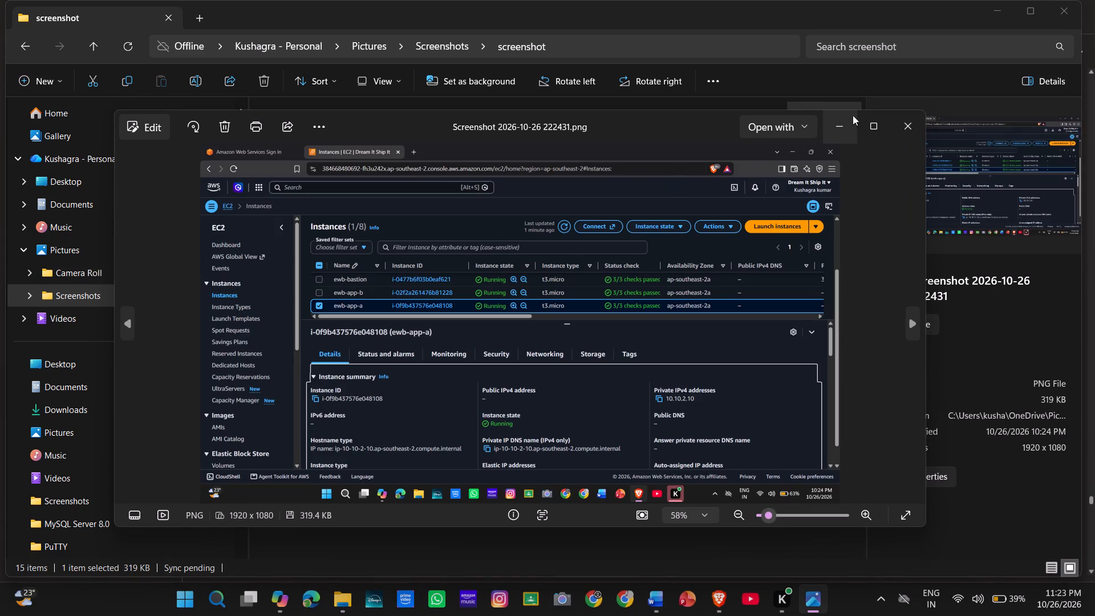
left_click(899, 123)
double_click(727, 145)
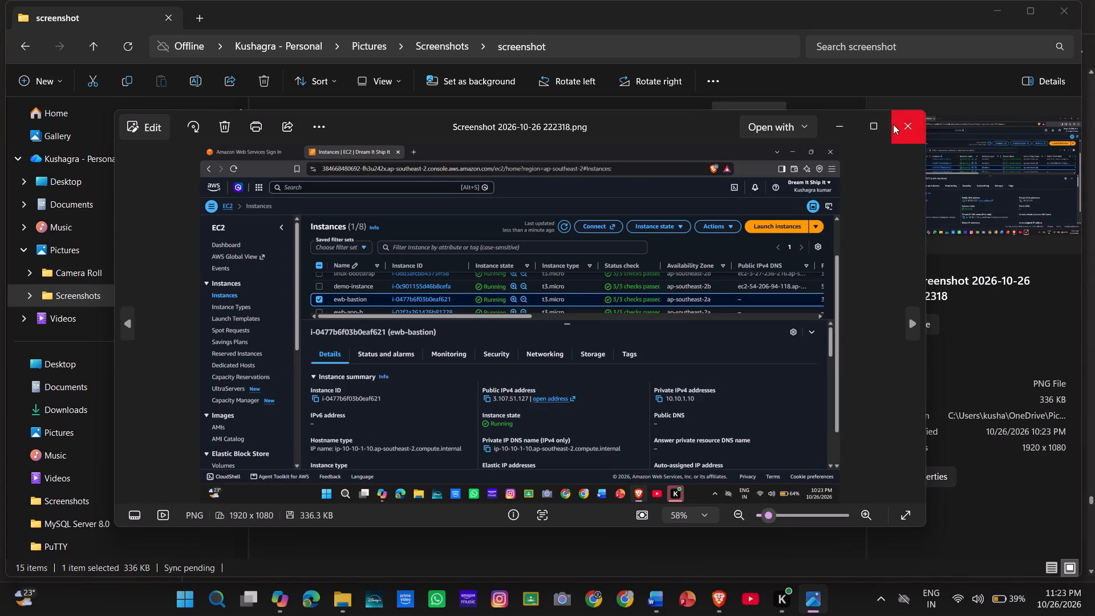
left_click(895, 124)
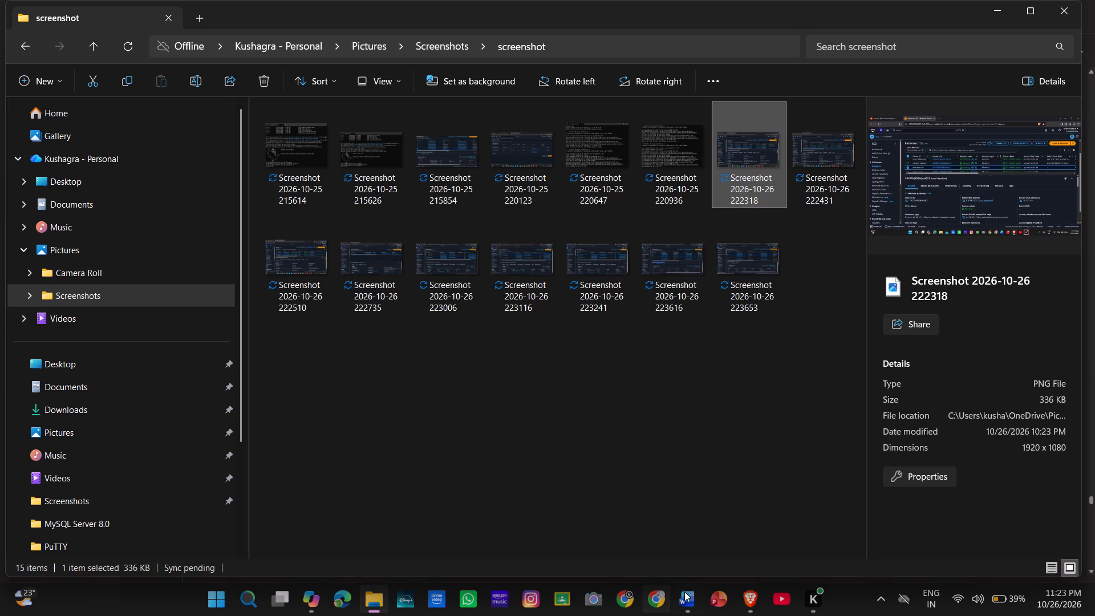
left_click(684, 591)
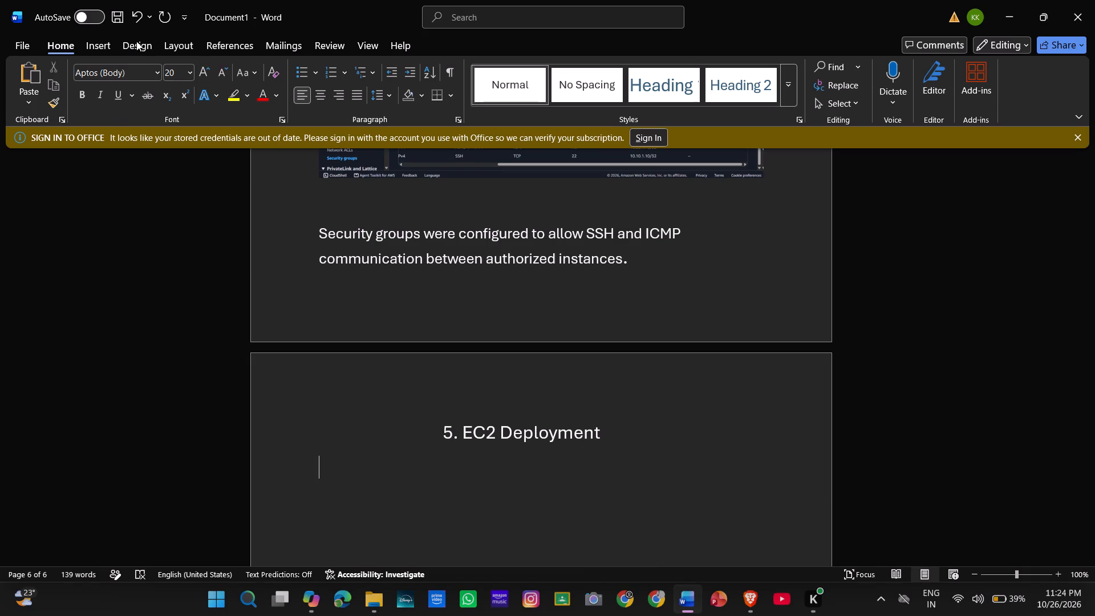
left_click(100, 44)
left_click(153, 78)
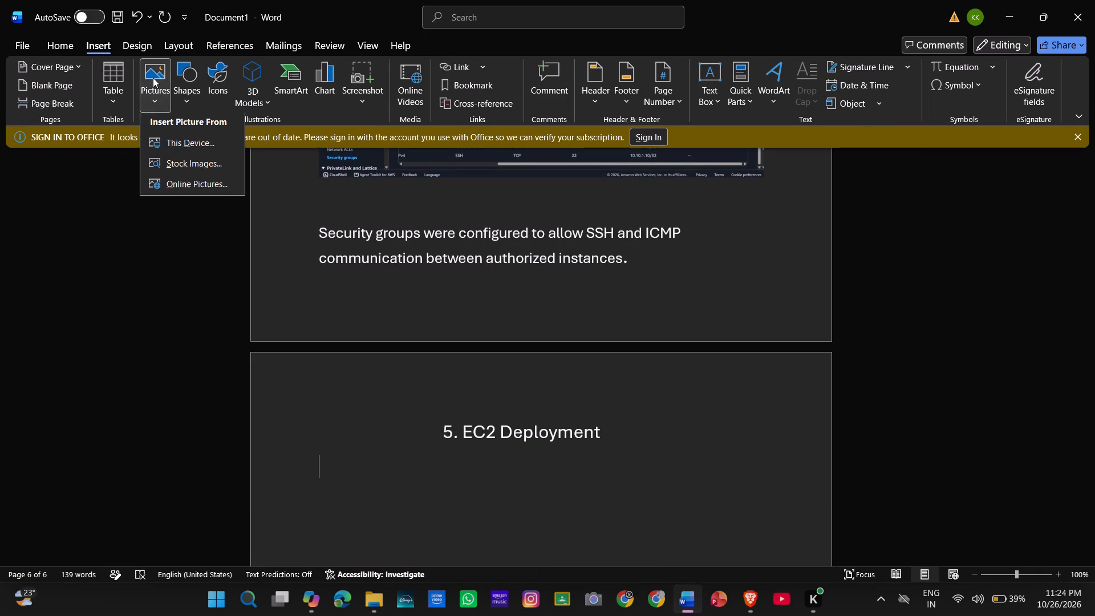
left_click(190, 141)
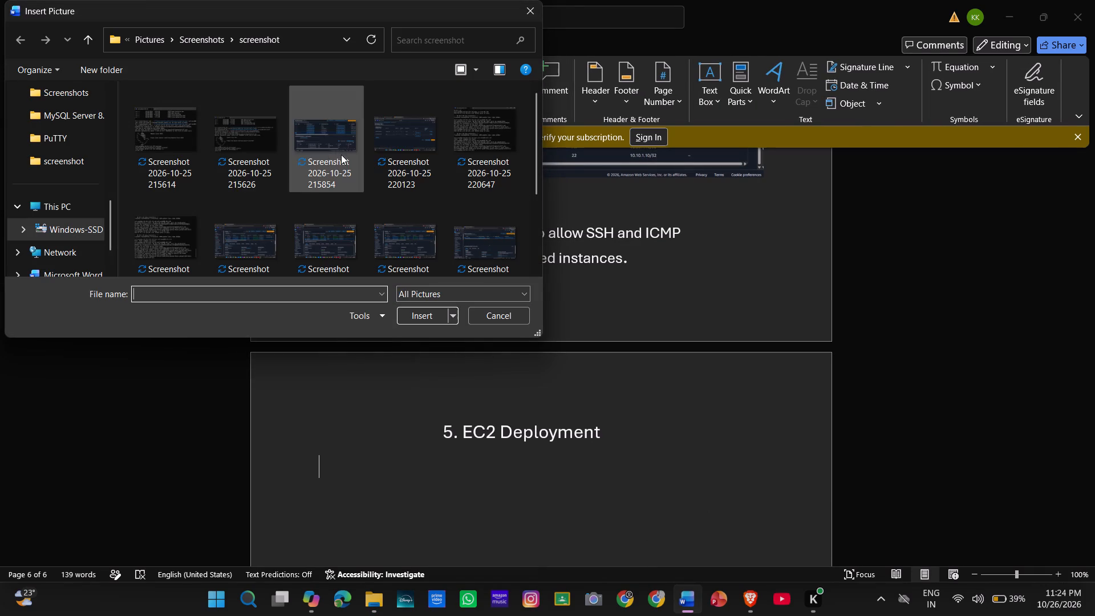
scroll(257, 204, "down", 1)
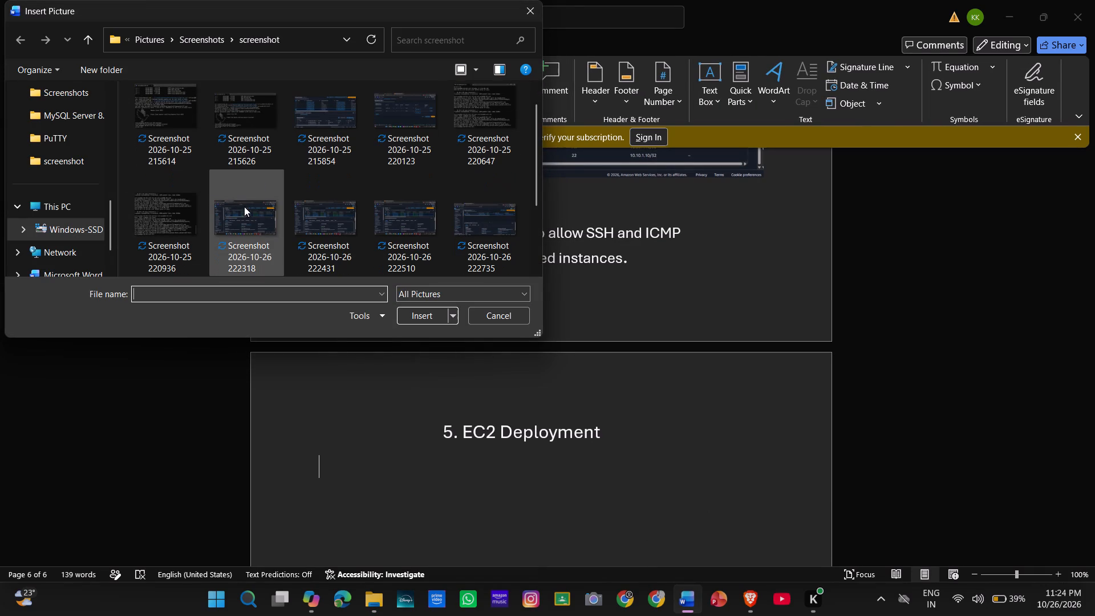
double_click(229, 217)
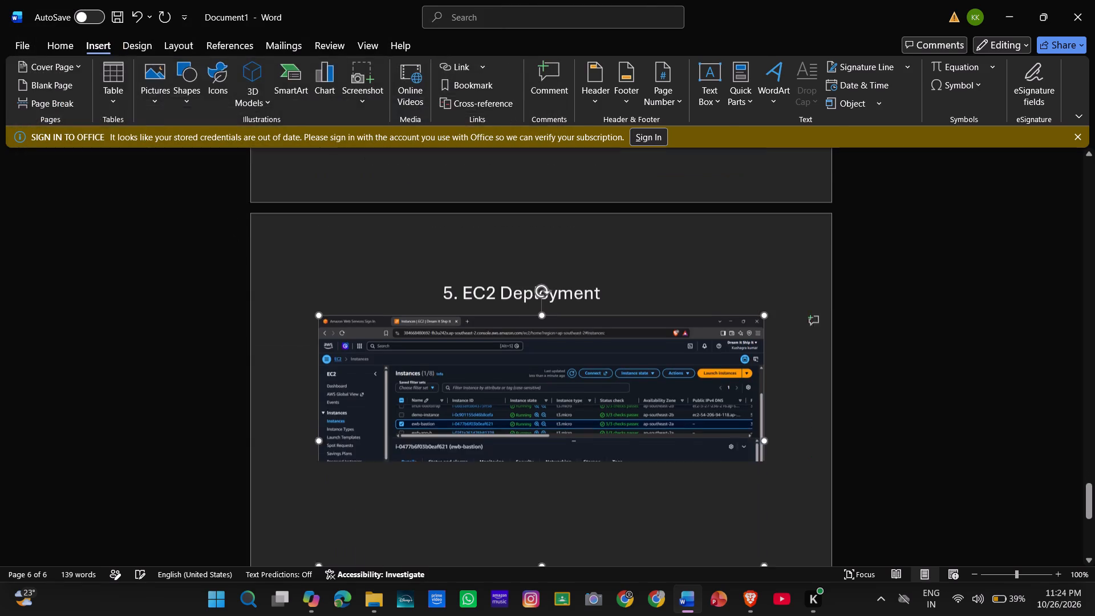
Shrink the Bastion screenshot to about 3.18" high and slightly narrower than the text width.
left_click_drag(768, 381, 629, 388)
left_click_drag(633, 380, 696, 416)
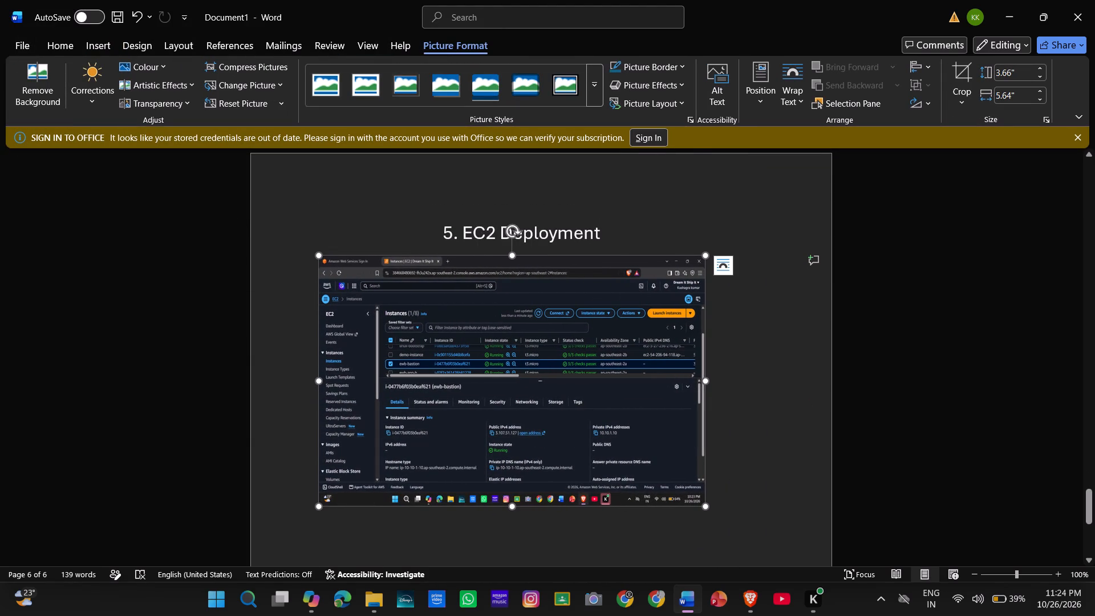
left_click_drag(510, 504, 526, 459)
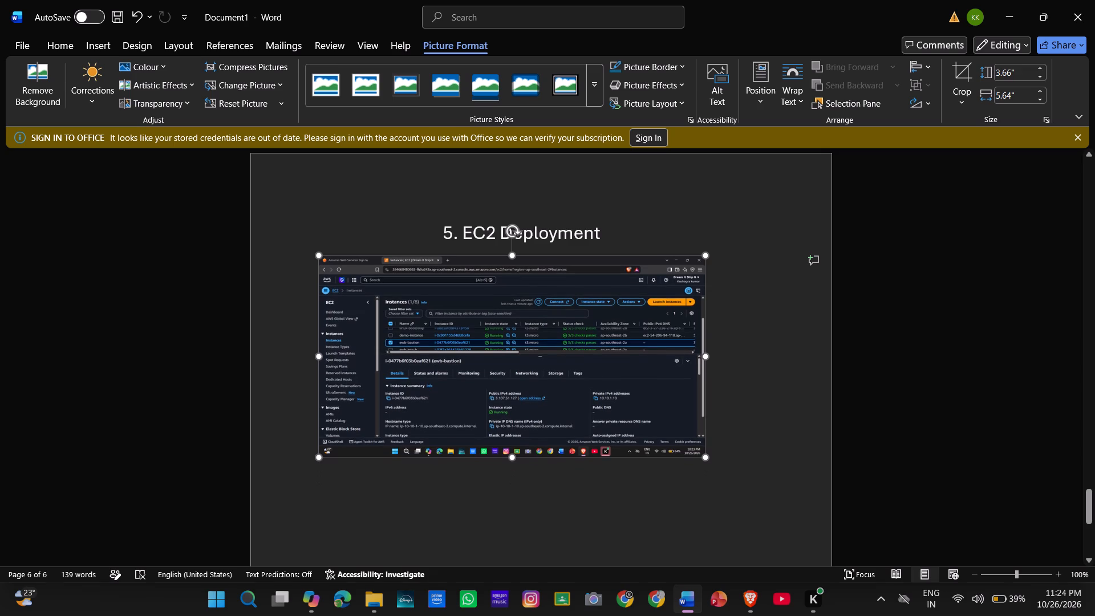
left_click_drag(526, 459, 528, 473)
left_click_drag(705, 365, 740, 364)
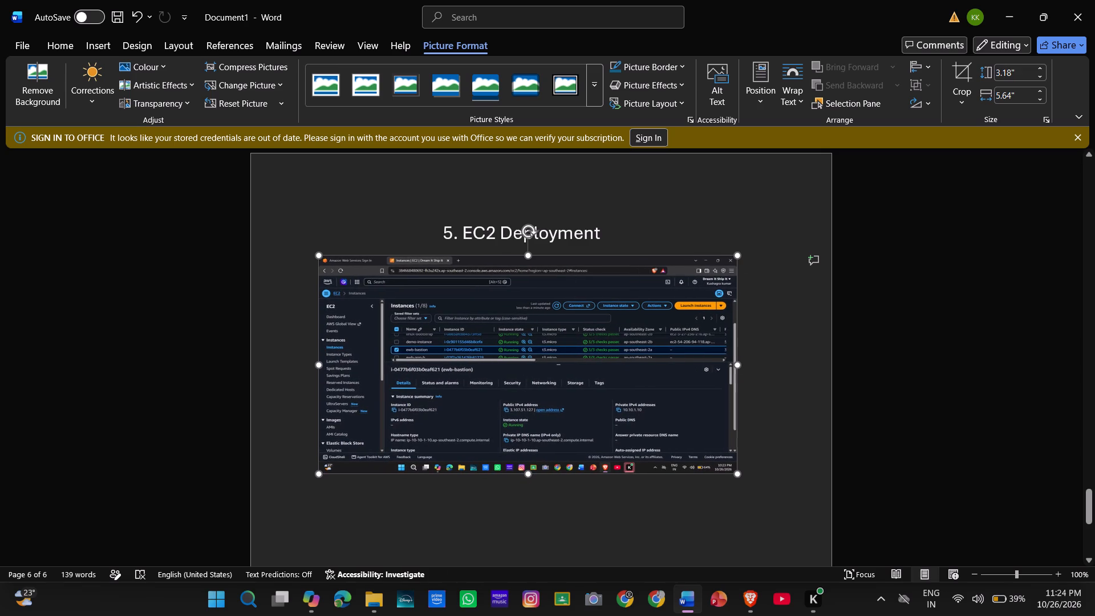
left_click_drag(740, 364, 743, 370)
left_click(644, 512)
scroll(599, 476, "down", 1)
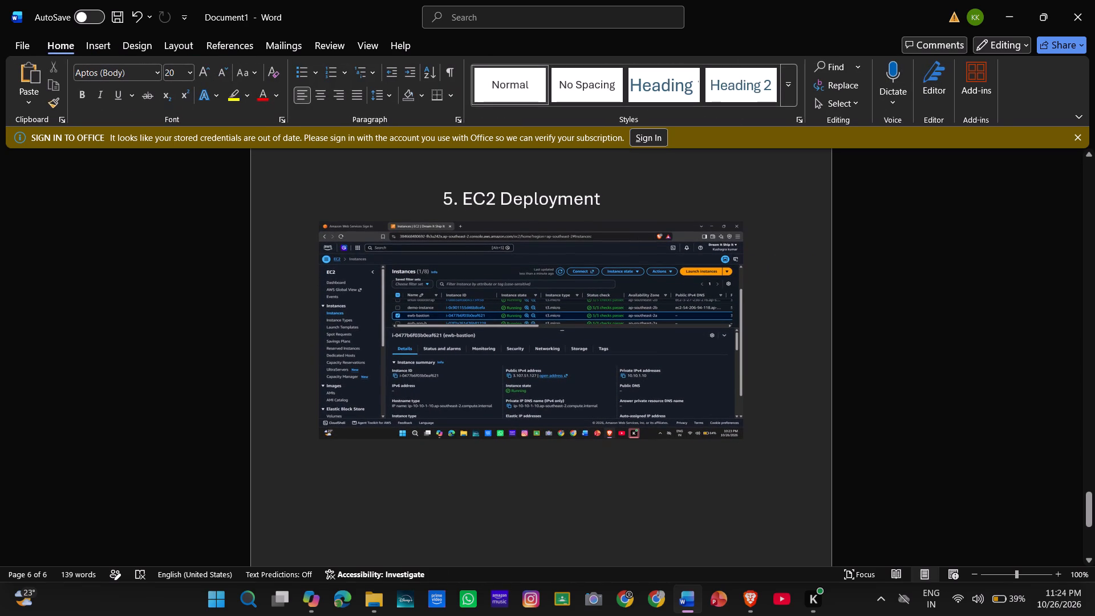
left_click(763, 422)
key("Return")
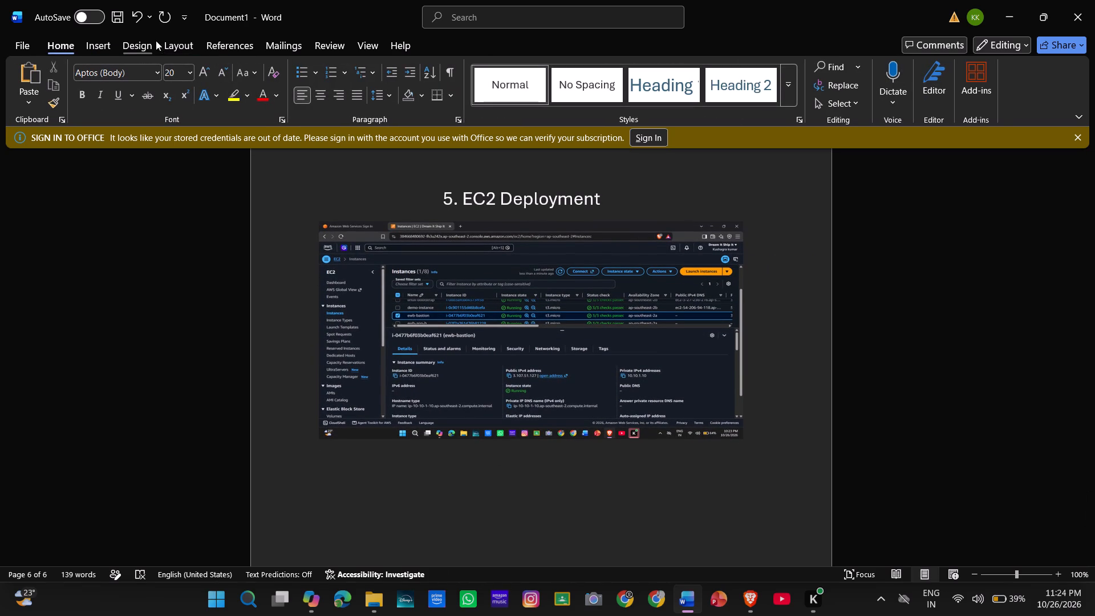
left_click(110, 46)
left_click(155, 74)
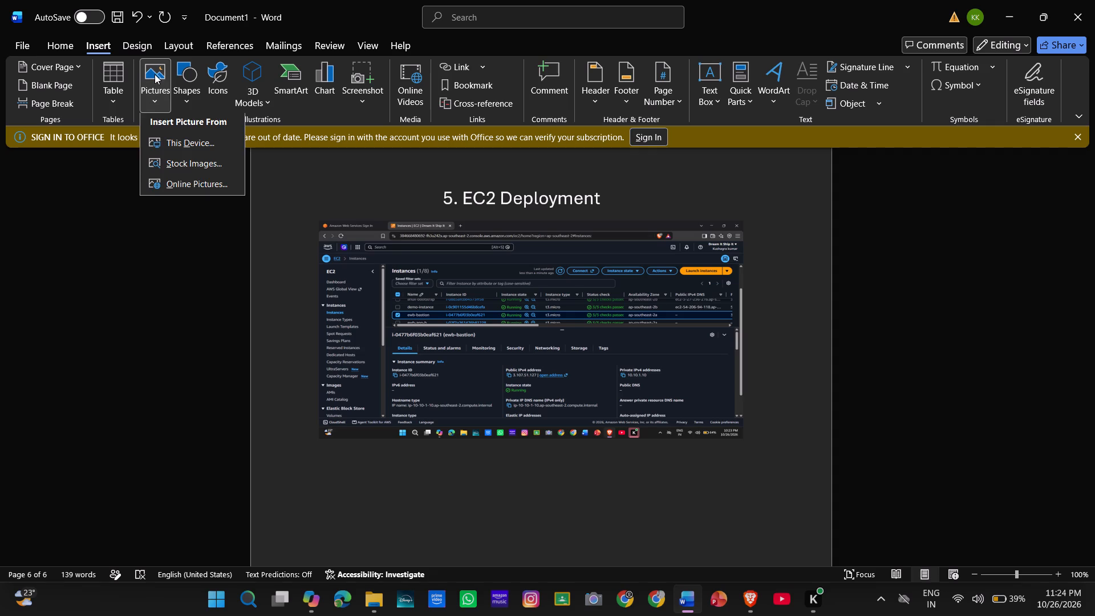
left_click(190, 144)
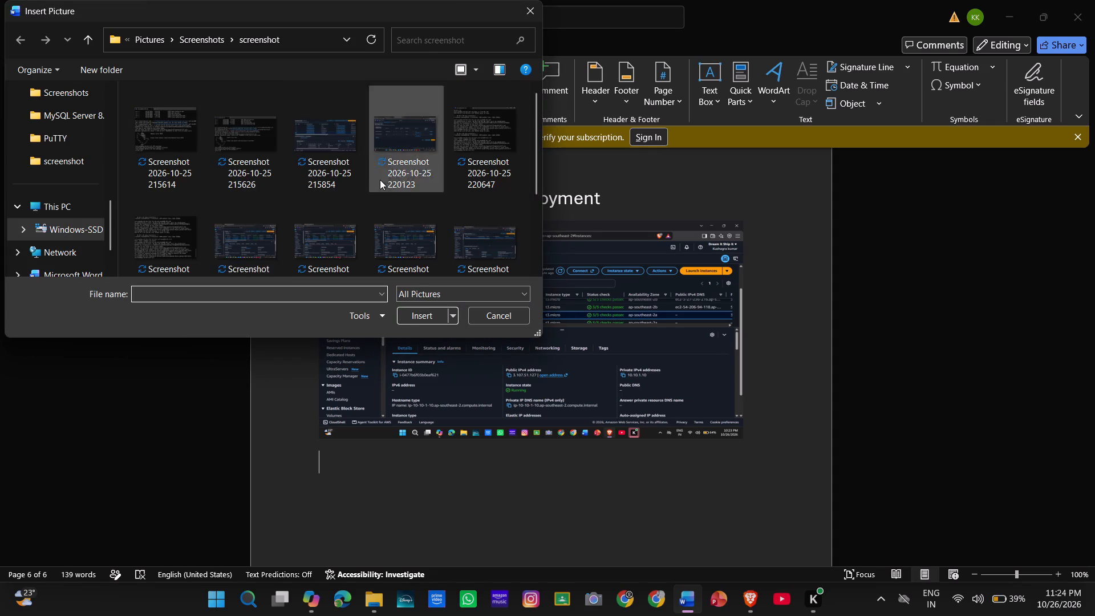
double_click(314, 225)
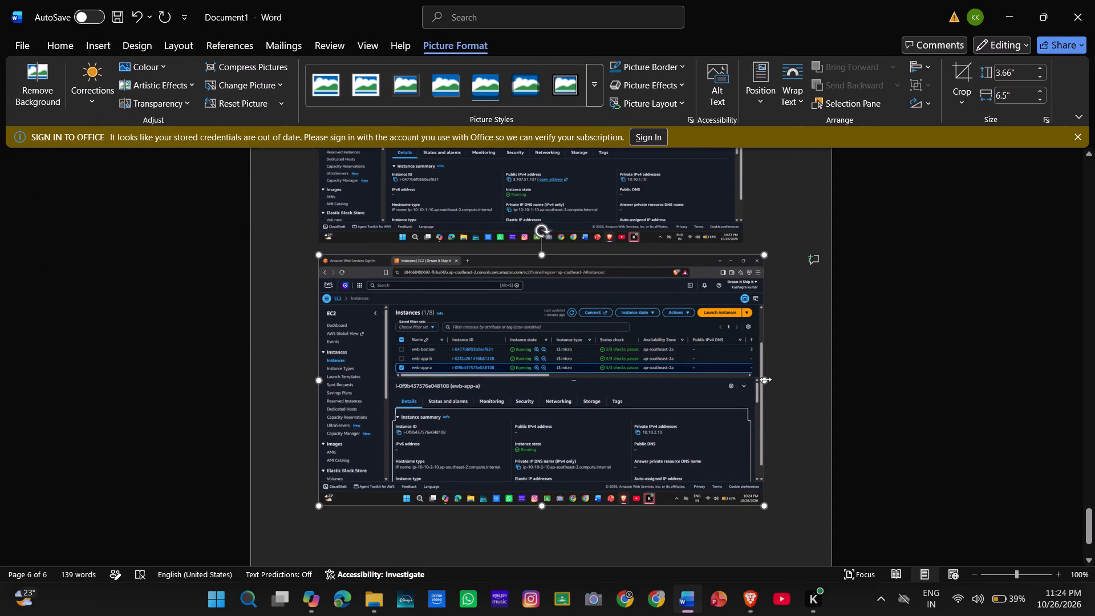
Resize the App-A screenshot to match the Bastion picture's width and roughly its height, and add a blank line below it.
left_click_drag(765, 379, 729, 373)
left_click_drag(735, 369, 737, 374)
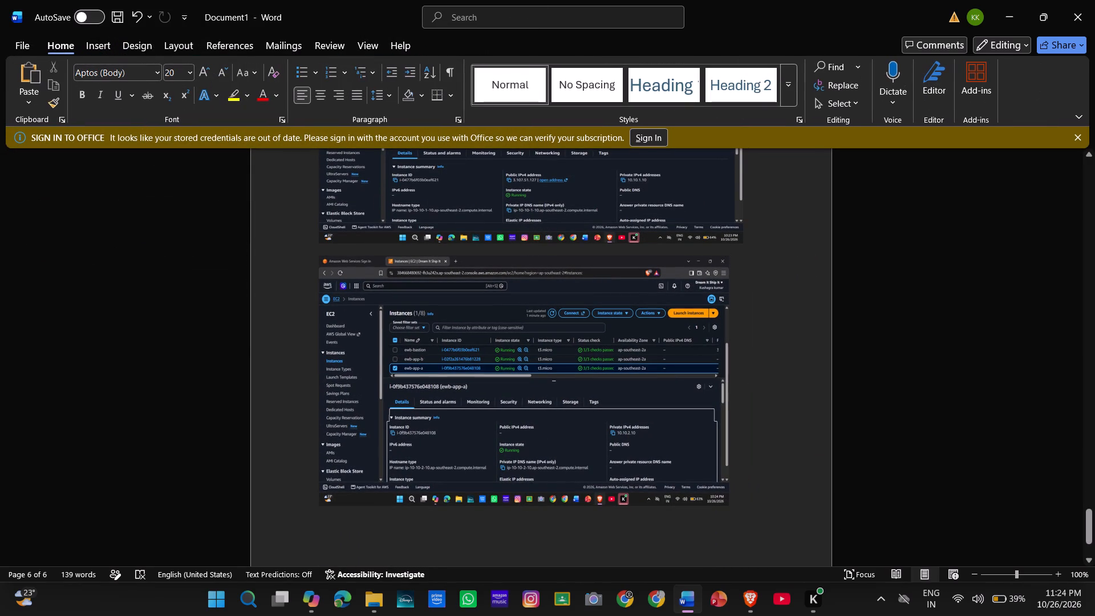
left_click(724, 379)
left_click_drag(732, 380, 744, 375)
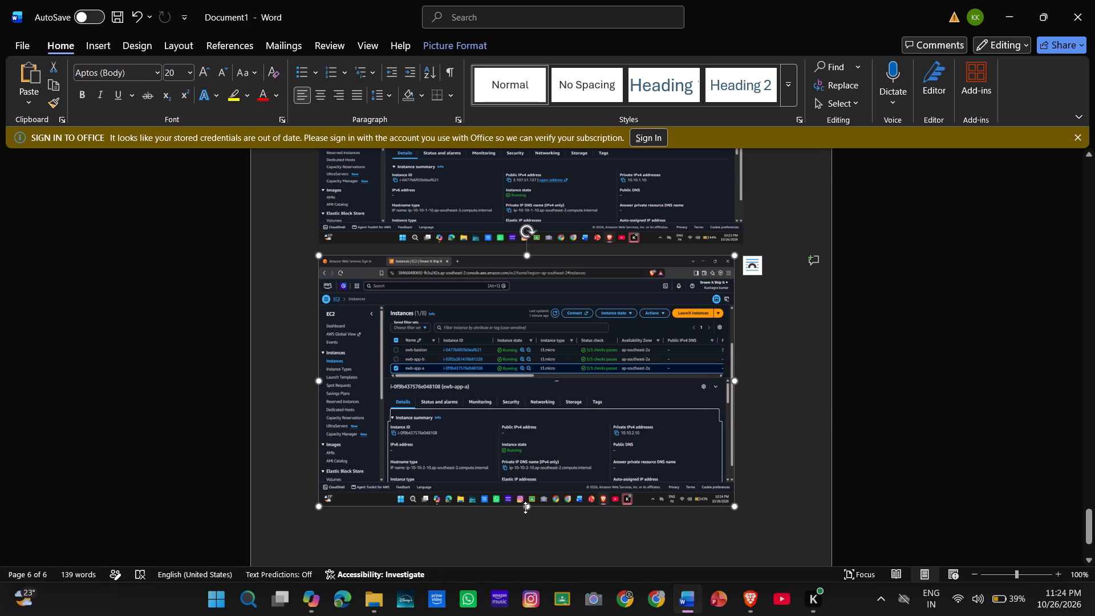
left_click_drag(525, 508, 561, 466)
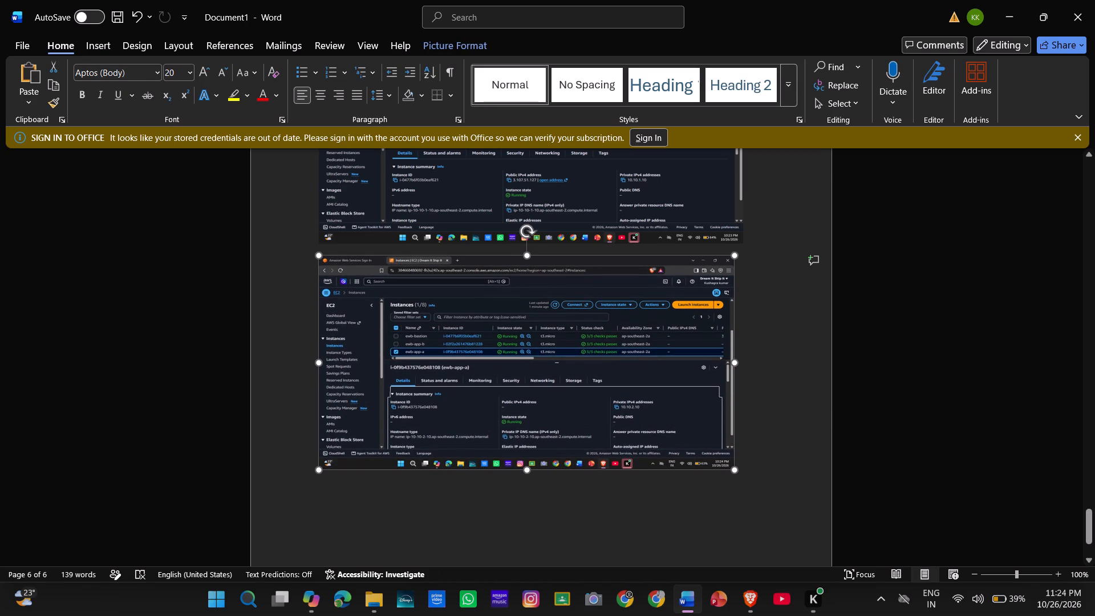
left_click_drag(735, 365, 743, 364)
left_click(659, 484)
scroll(653, 475, "down", 1)
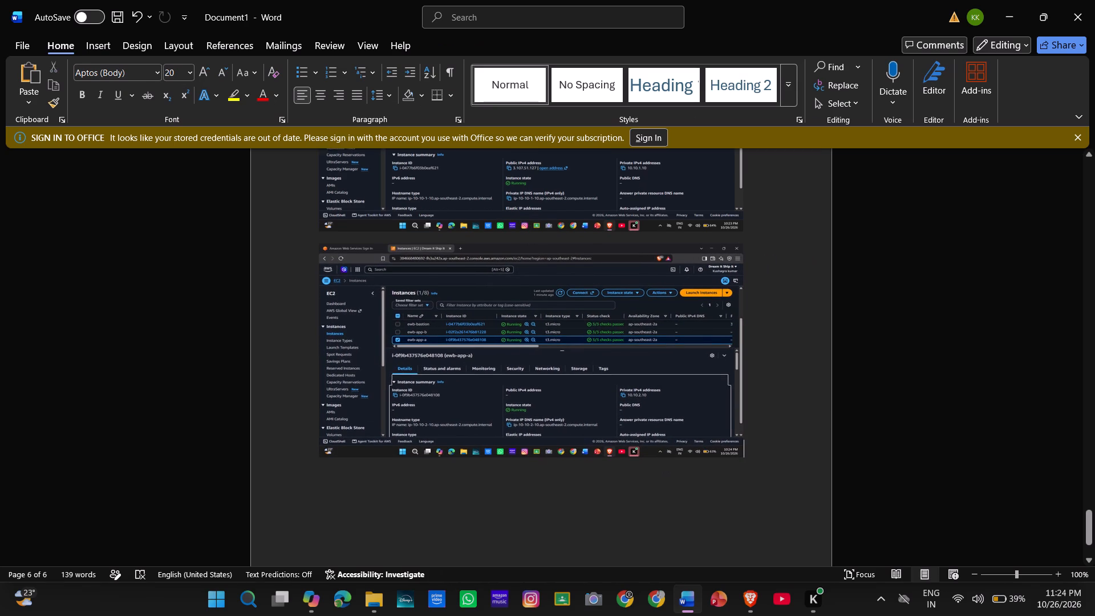
key("Return")
scroll(672, 432, "down", 1)
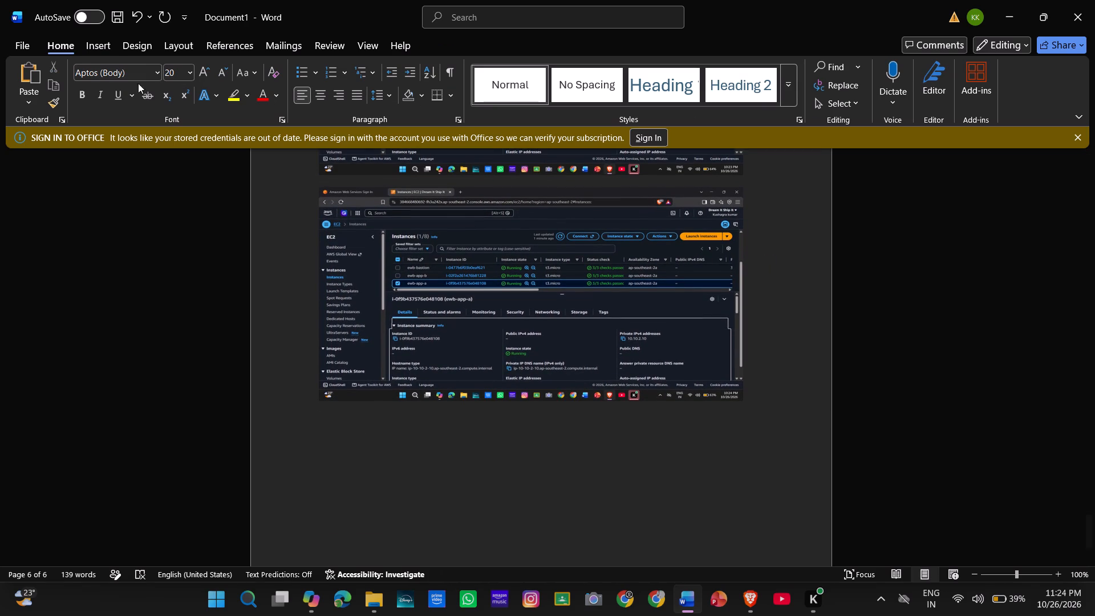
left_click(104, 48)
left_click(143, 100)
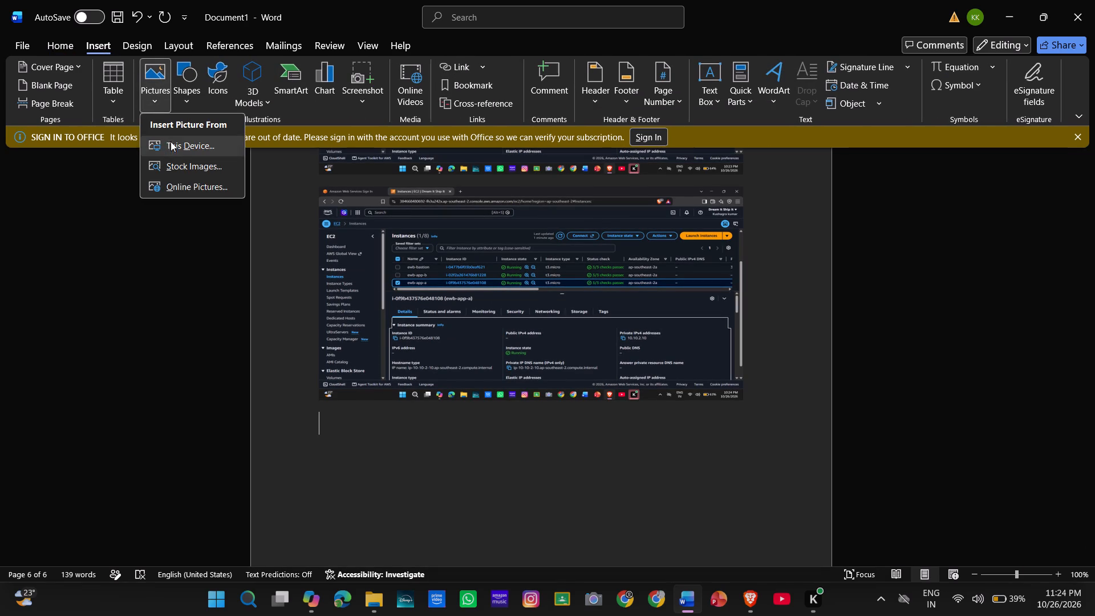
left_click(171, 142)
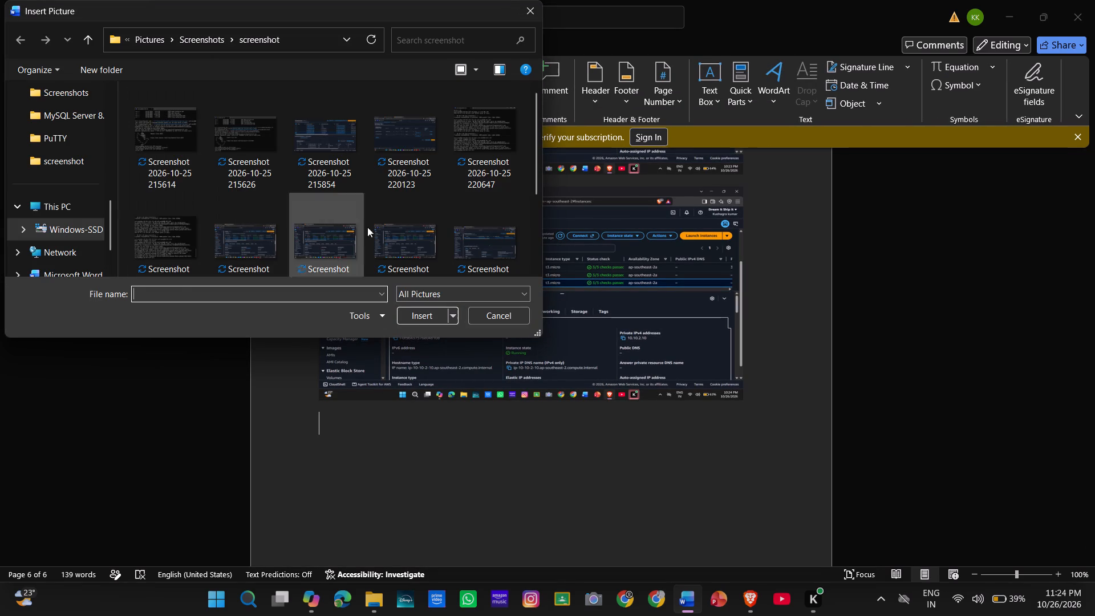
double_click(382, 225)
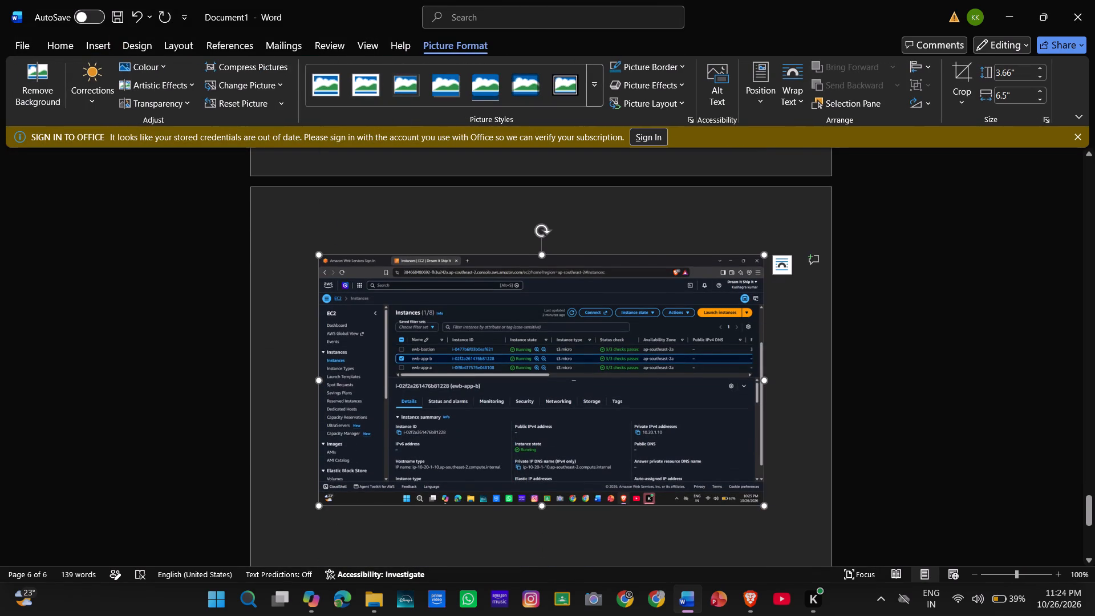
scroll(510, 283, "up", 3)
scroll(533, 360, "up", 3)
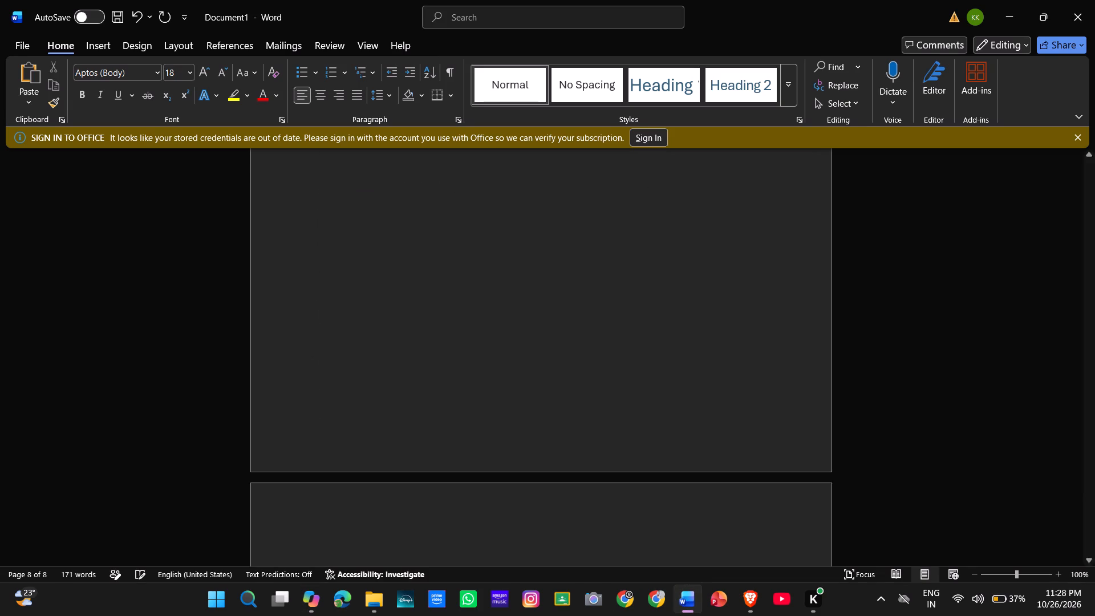
key("Return")
key("ctrl+v")
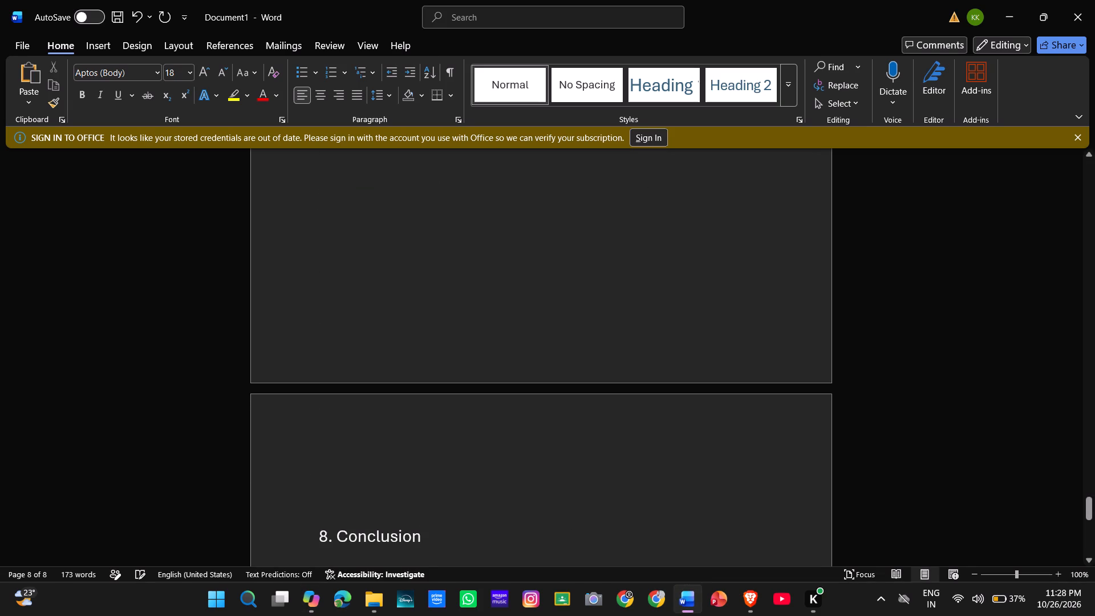
Change the Conclusion heading's number to 7.
left_click(328, 538)
key("BackSpace")
key("7")
Center the "7. Conclusion" heading on the page.
left_click_drag(319, 538, 421, 538)
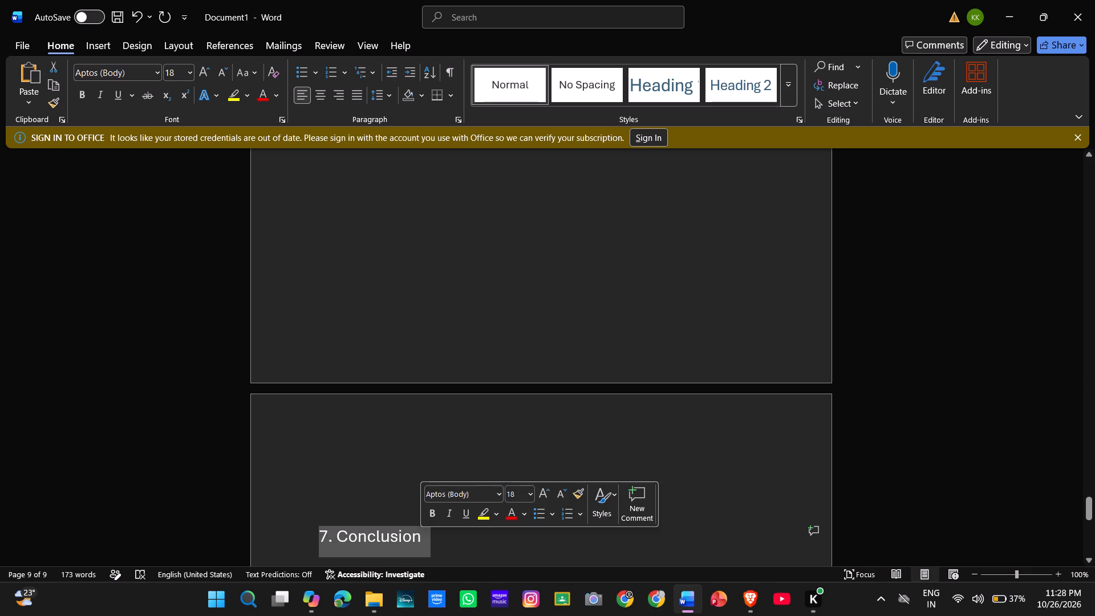
left_click(328, 98)
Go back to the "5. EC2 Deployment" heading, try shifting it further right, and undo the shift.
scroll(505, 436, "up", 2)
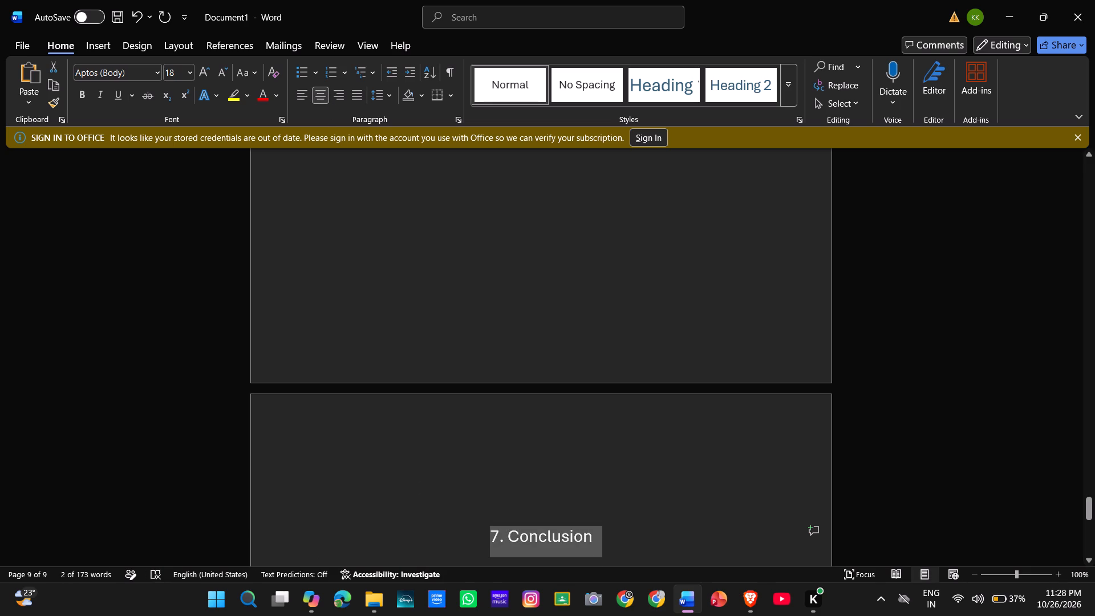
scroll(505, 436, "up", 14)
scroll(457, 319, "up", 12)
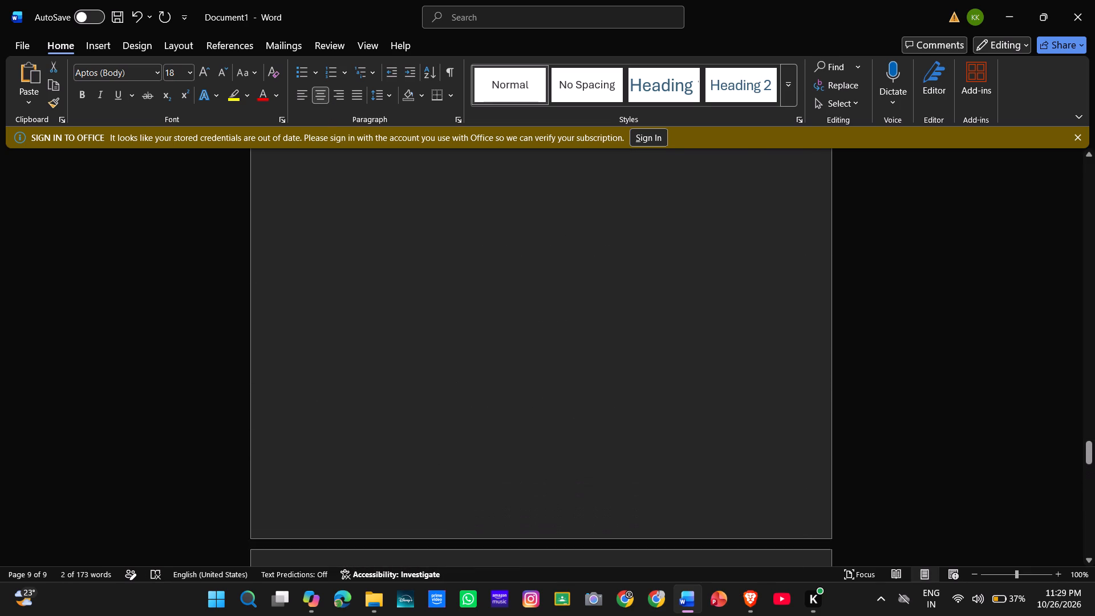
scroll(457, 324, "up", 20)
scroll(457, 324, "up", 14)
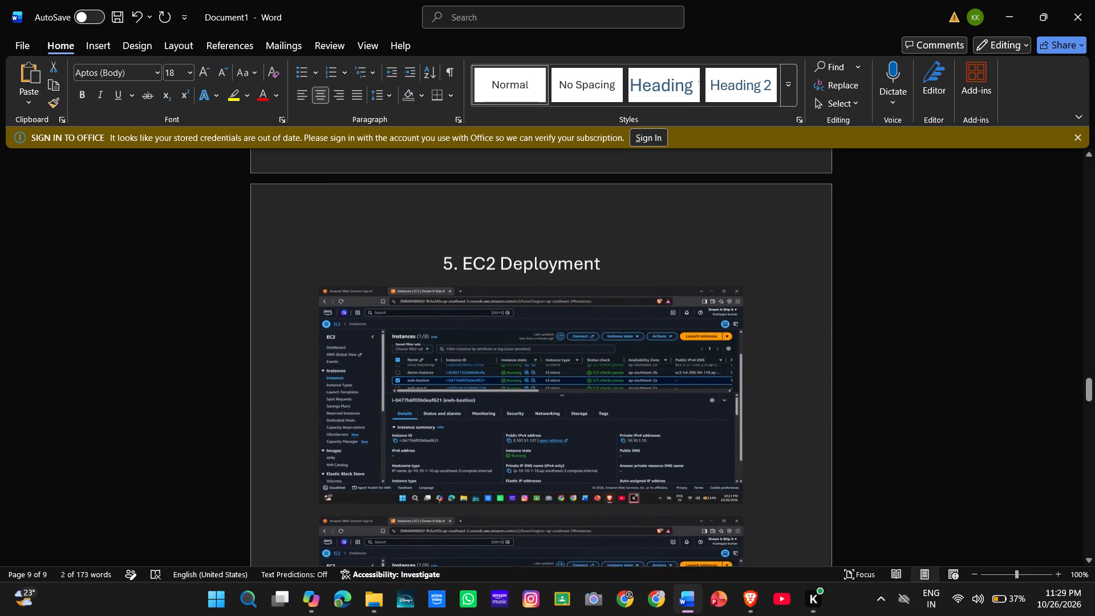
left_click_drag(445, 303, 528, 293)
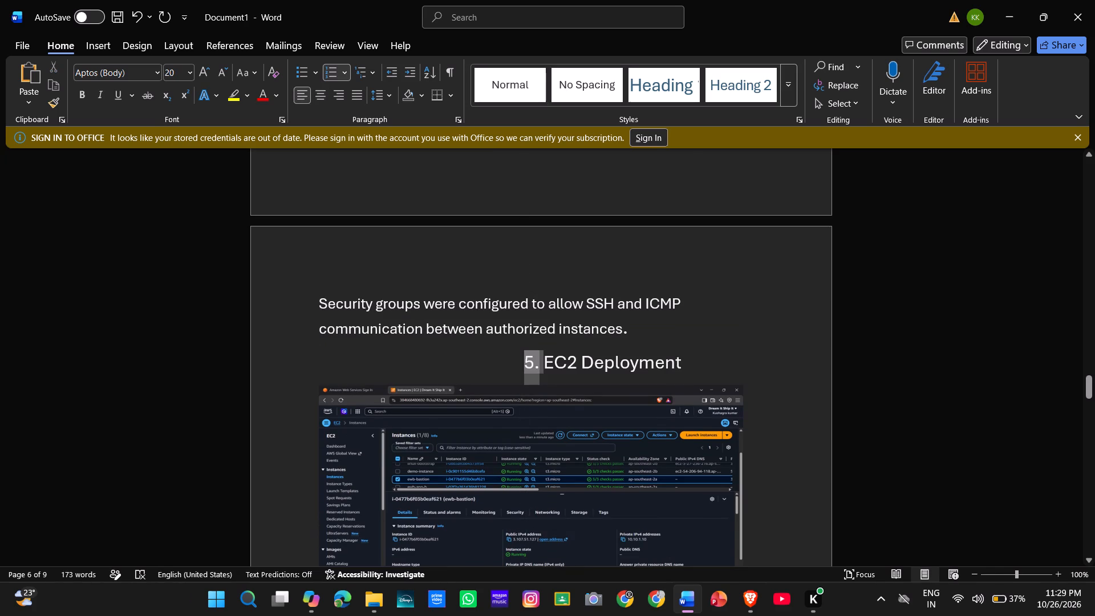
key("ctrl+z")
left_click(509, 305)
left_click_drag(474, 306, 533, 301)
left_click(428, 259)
Set the "6. Bastion Access Verification" heading text to font size 20.
scroll(452, 270, "down", 4)
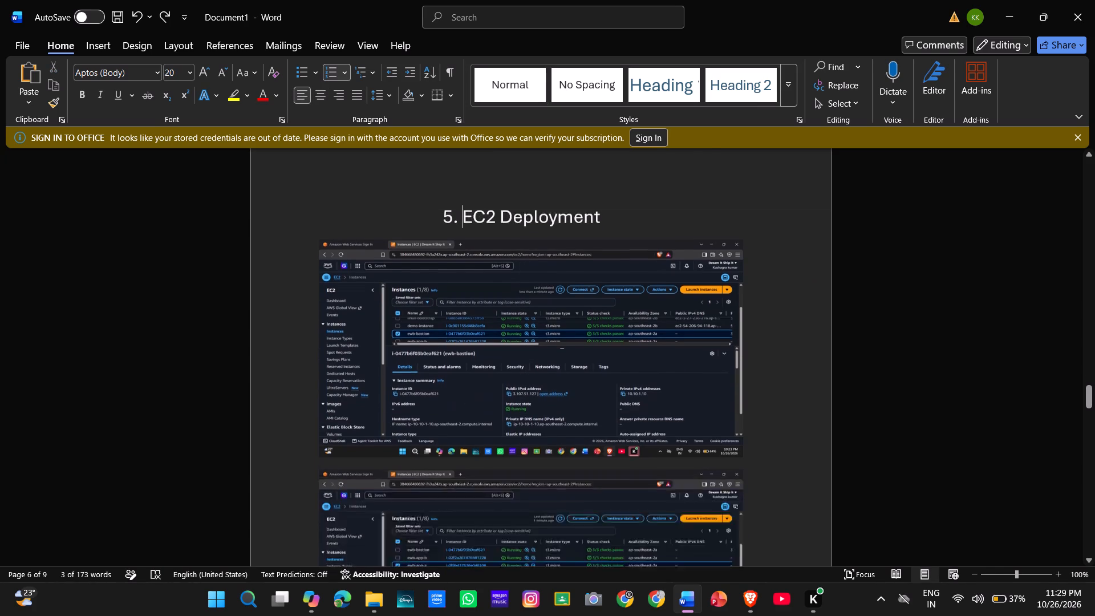
scroll(452, 269, "down", 20)
scroll(452, 269, "down", 12)
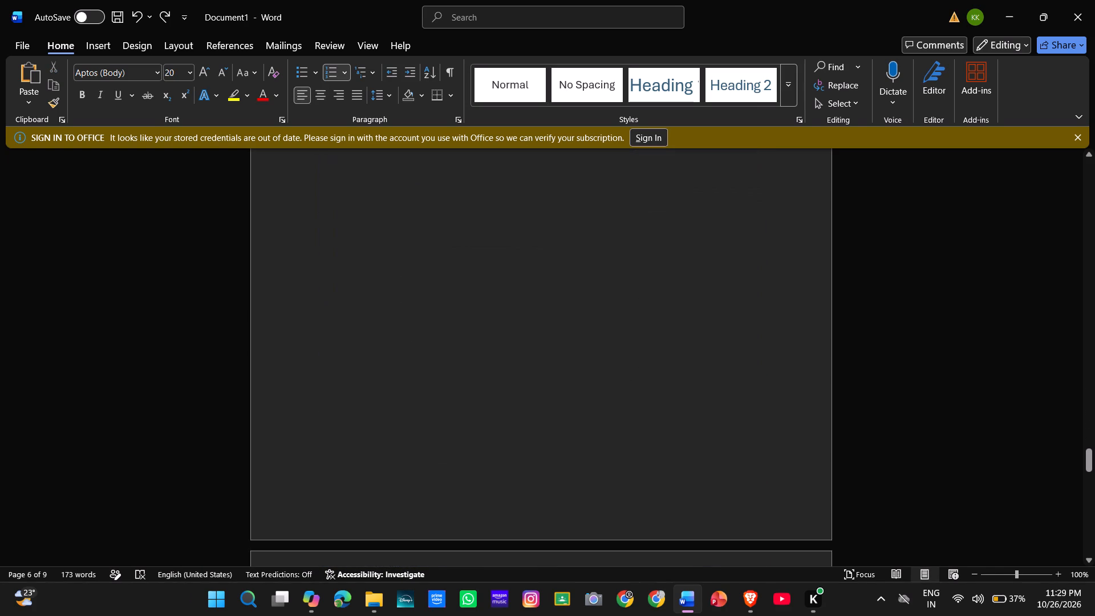
scroll(447, 268, "down", 9)
left_click_drag(444, 316, 603, 319)
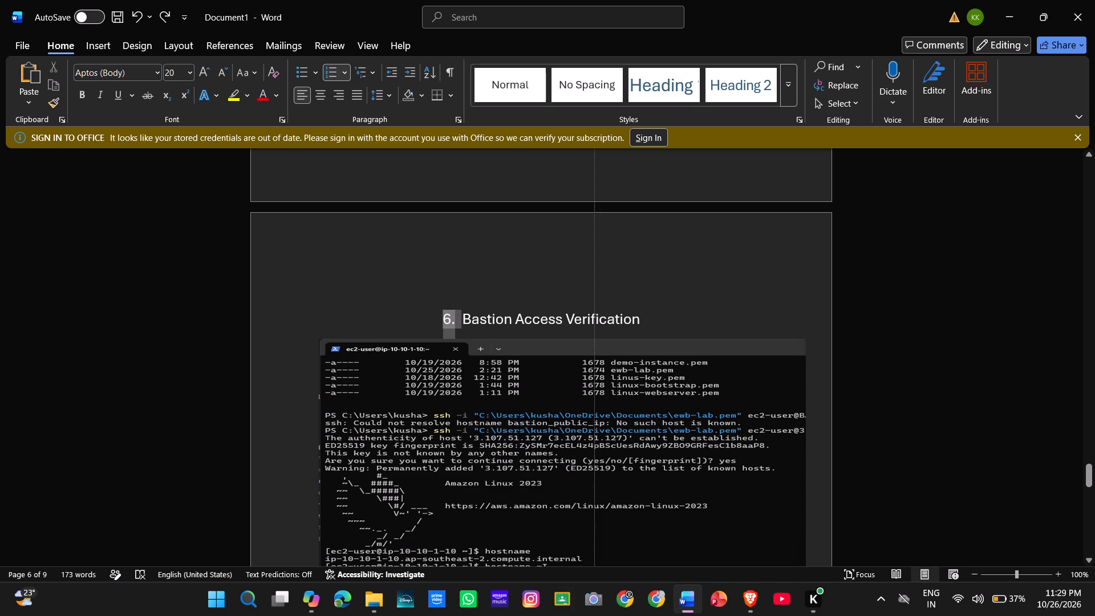
left_click_drag(603, 319, 443, 323)
left_click_drag(456, 317, 634, 313)
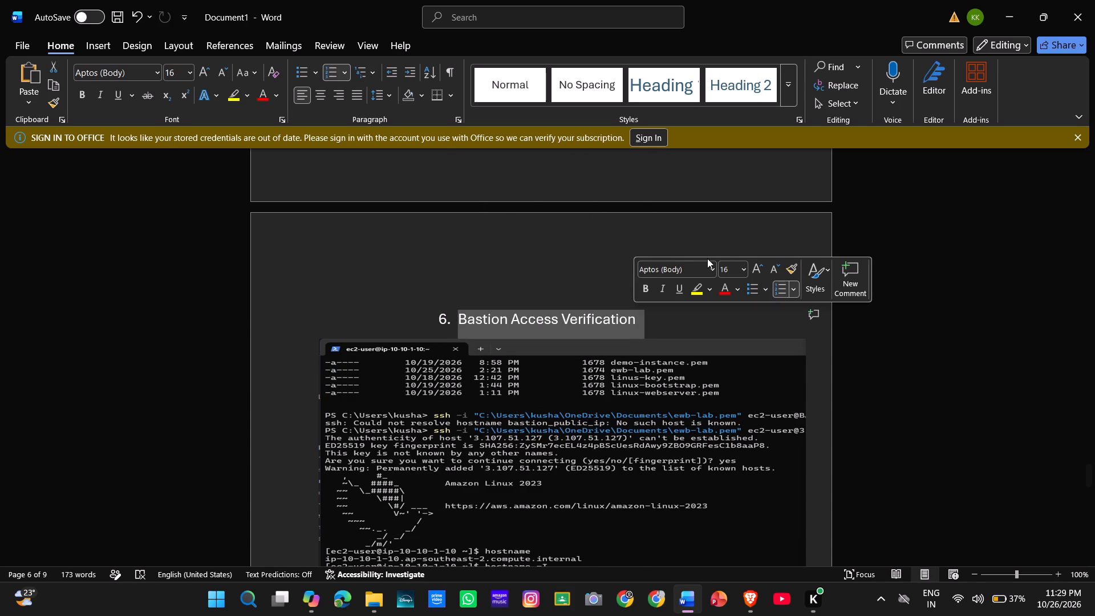
left_click(743, 265)
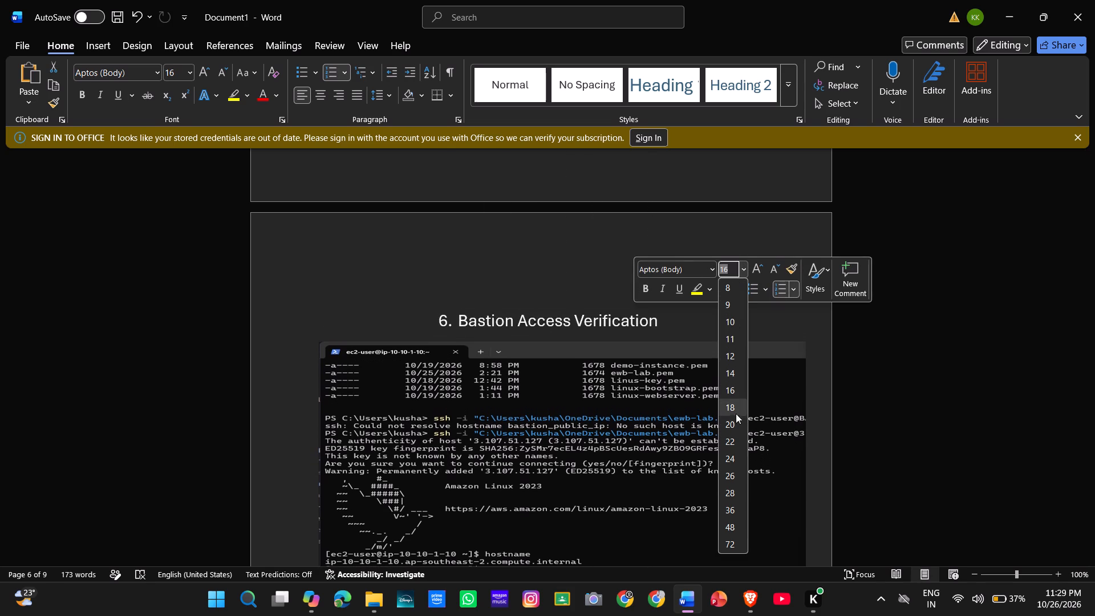
left_click(735, 420)
Set the "7. Conclusion" heading on the last page to font size 20.
scroll(356, 278, "down", 2)
left_click(356, 278)
scroll(359, 278, "down", 7)
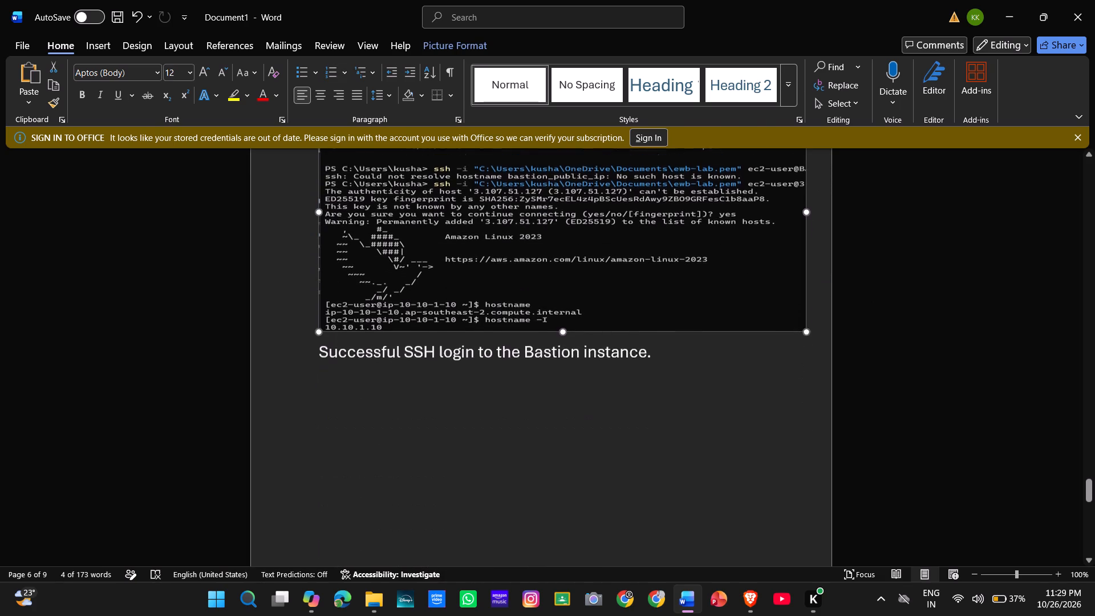
scroll(368, 273, "down", 16)
left_click_drag(498, 295, 604, 292)
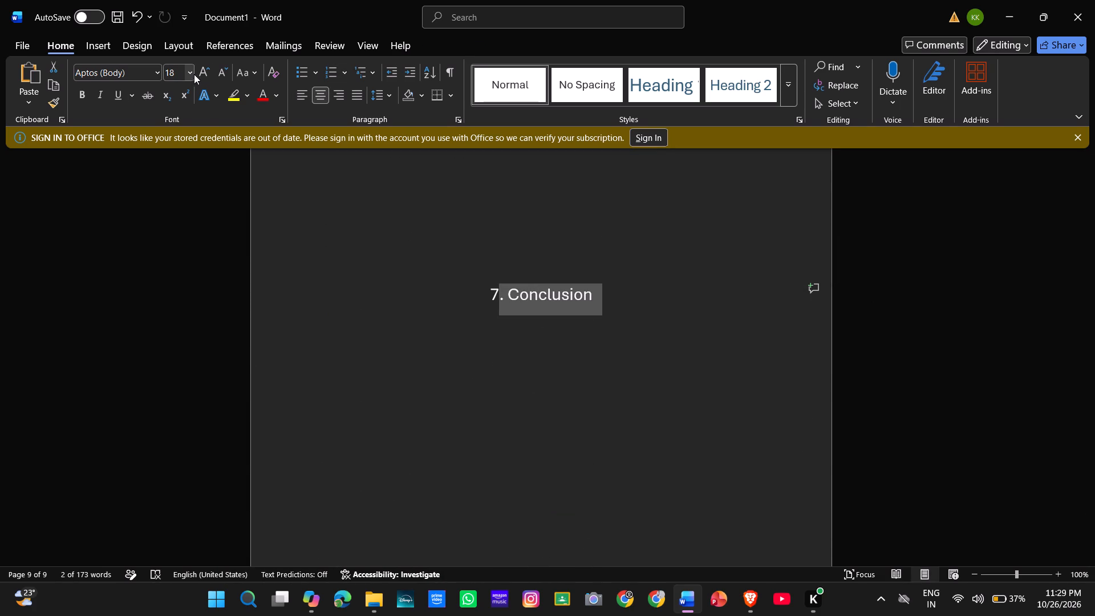
left_click(194, 73)
left_click(185, 75)
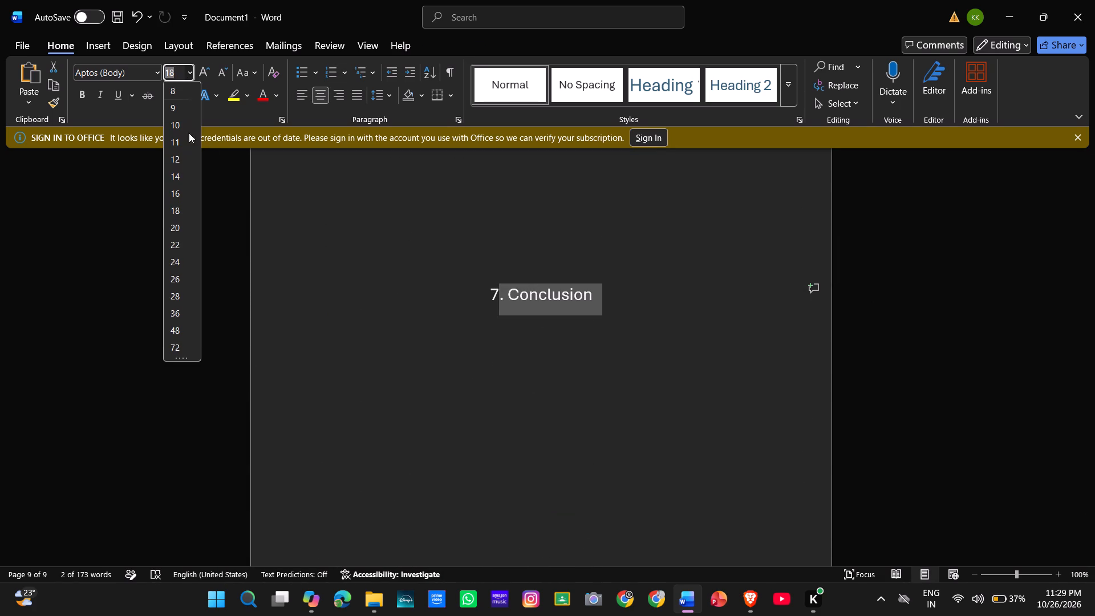
left_click(181, 226)
Remove the extra blank lines above the "7. Conclusion" heading so it starts at the top of its own page.
scroll(238, 260, "down", 5)
scroll(414, 315, "up", 4)
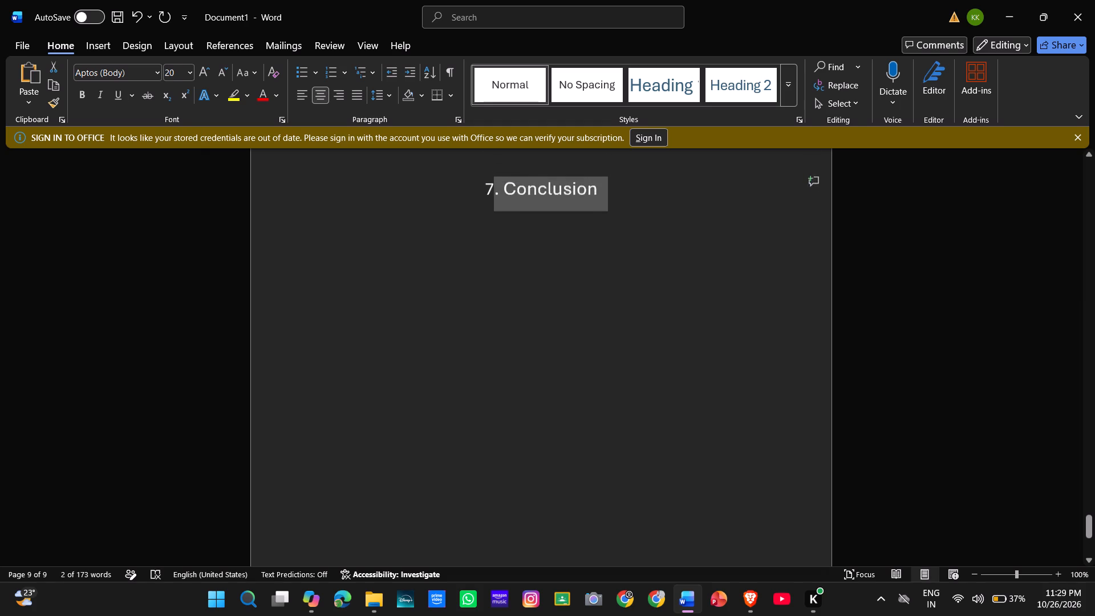
scroll(468, 260, "up", 4)
left_click(476, 354)
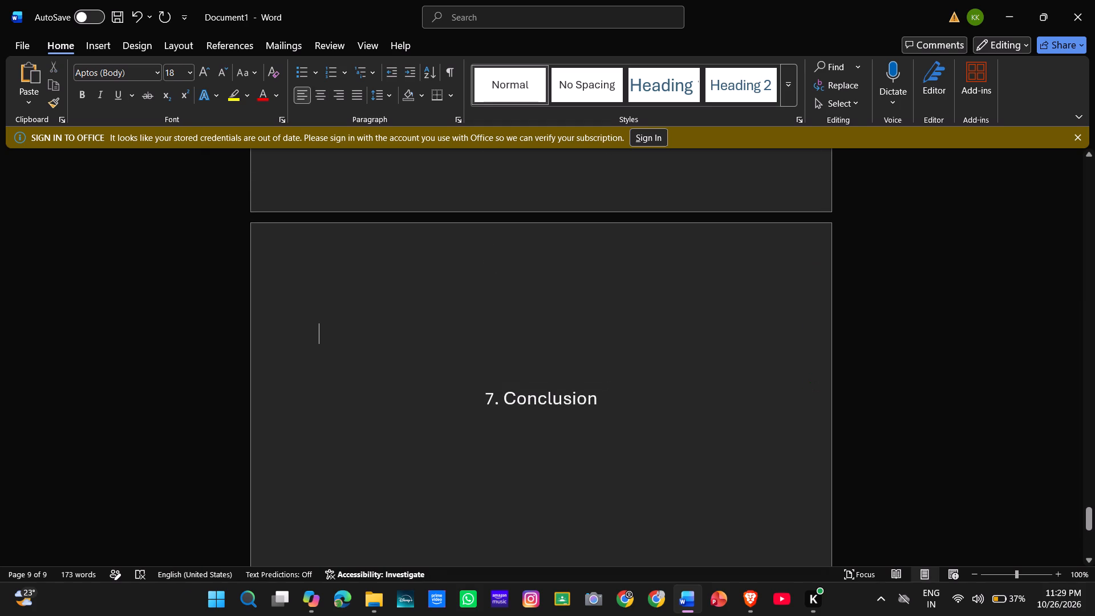
key("BackSpace")
key("BackSpace")
key("BackSpace")
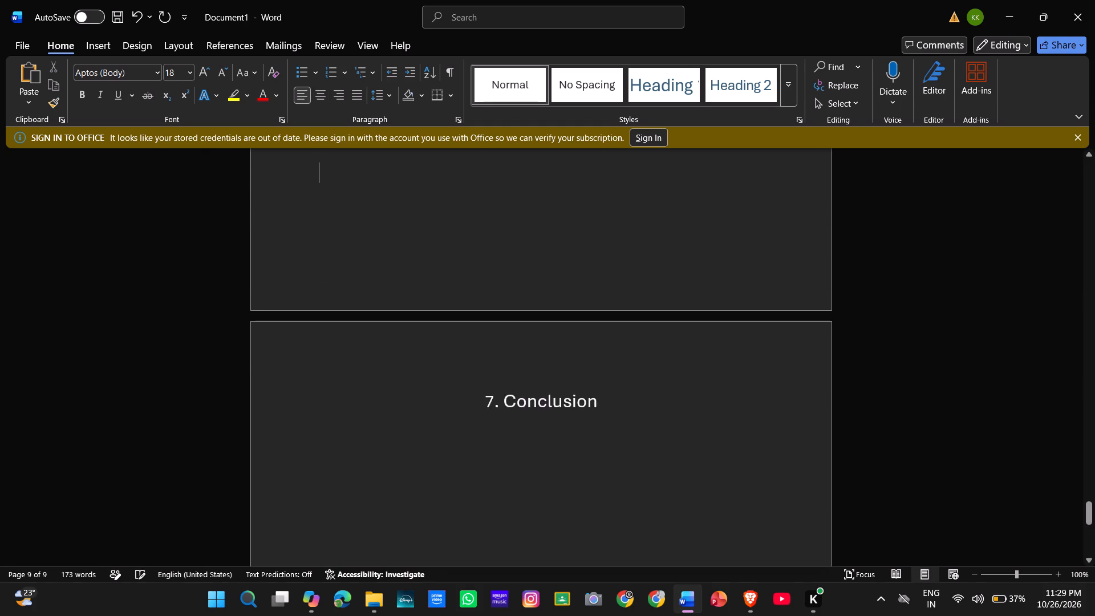
key("BackSpace")
key("Return")
scroll(514, 461, "up", 1)
scroll(513, 458, "down", 1)
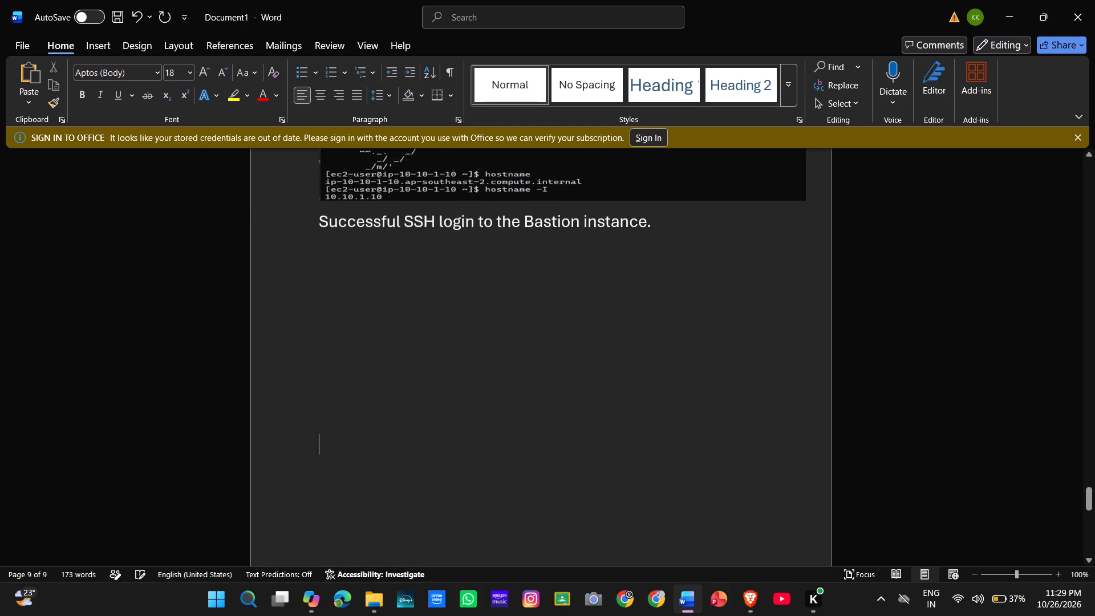
scroll(512, 455, "down", 2)
scroll(505, 433, "up", 4)
scroll(498, 440, "down", 9)
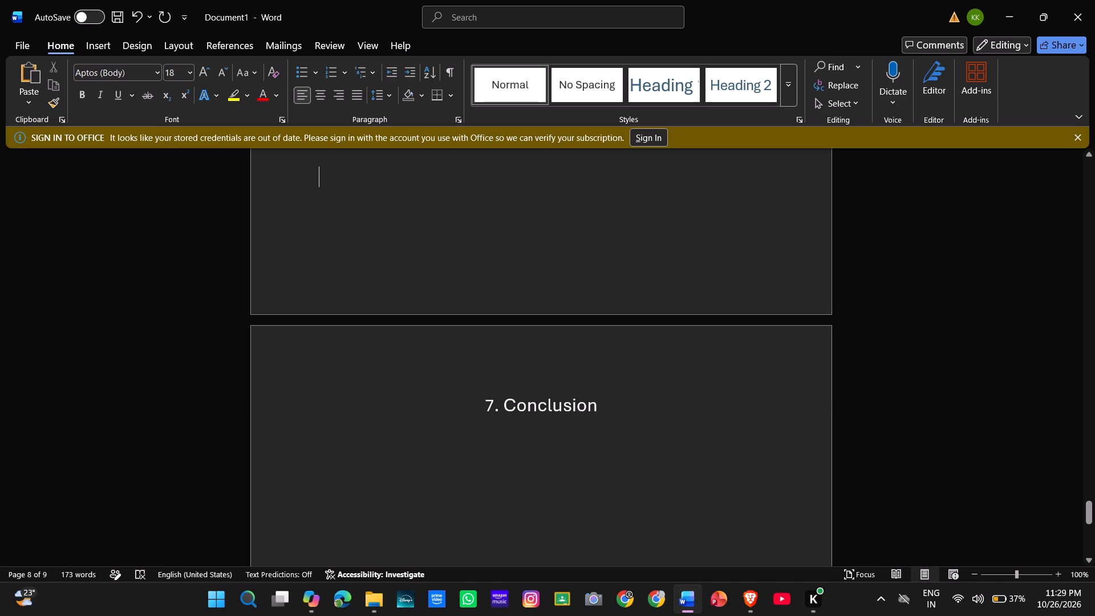
Add a new unnumbered line below the "7. Conclusion" heading for the body text.
left_click_drag(592, 403, 567, 403)
left_click(540, 380)
left_click(597, 404)
key("Return")
key("BackSpace")
key("BackSpace")
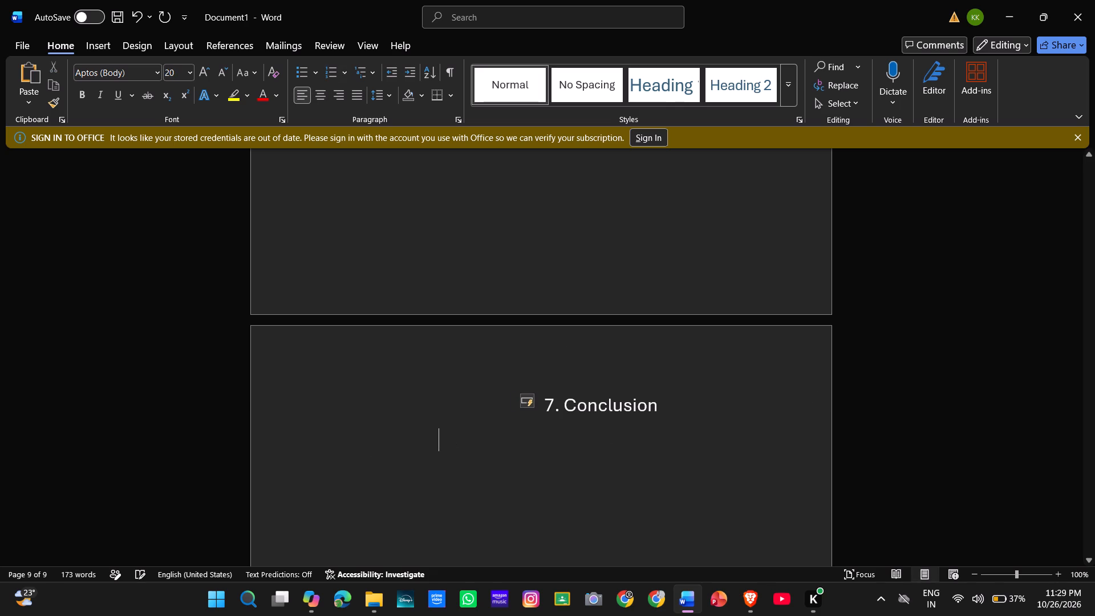
key("BackSpace")
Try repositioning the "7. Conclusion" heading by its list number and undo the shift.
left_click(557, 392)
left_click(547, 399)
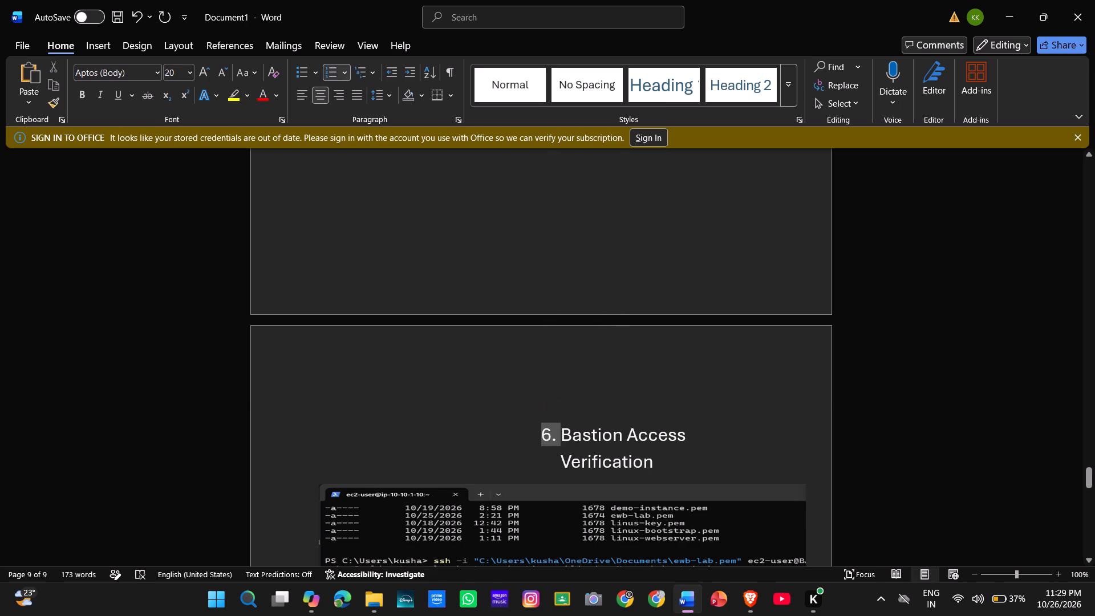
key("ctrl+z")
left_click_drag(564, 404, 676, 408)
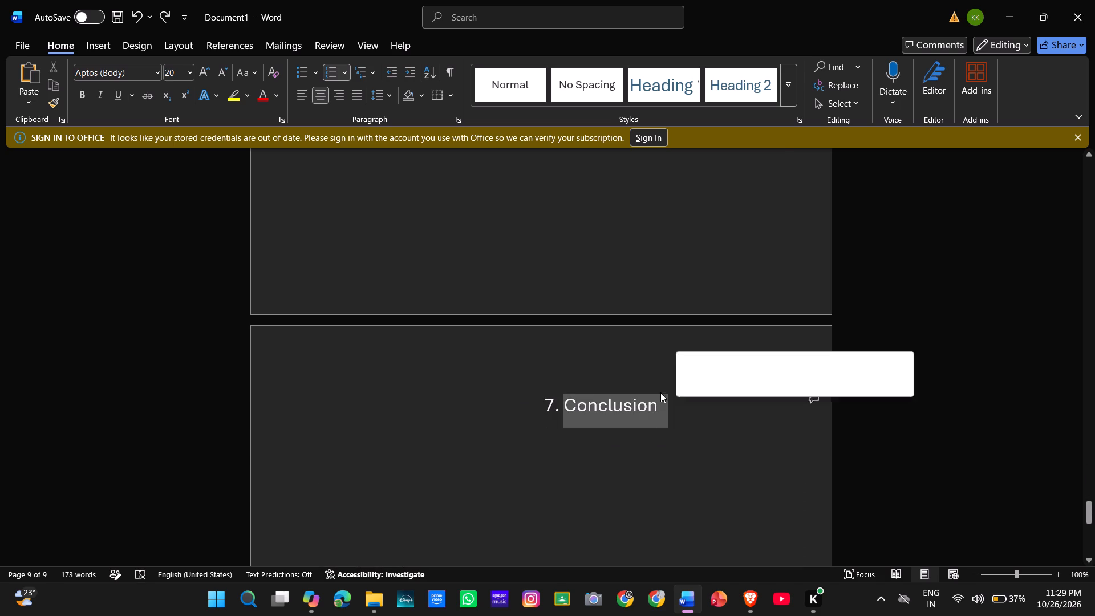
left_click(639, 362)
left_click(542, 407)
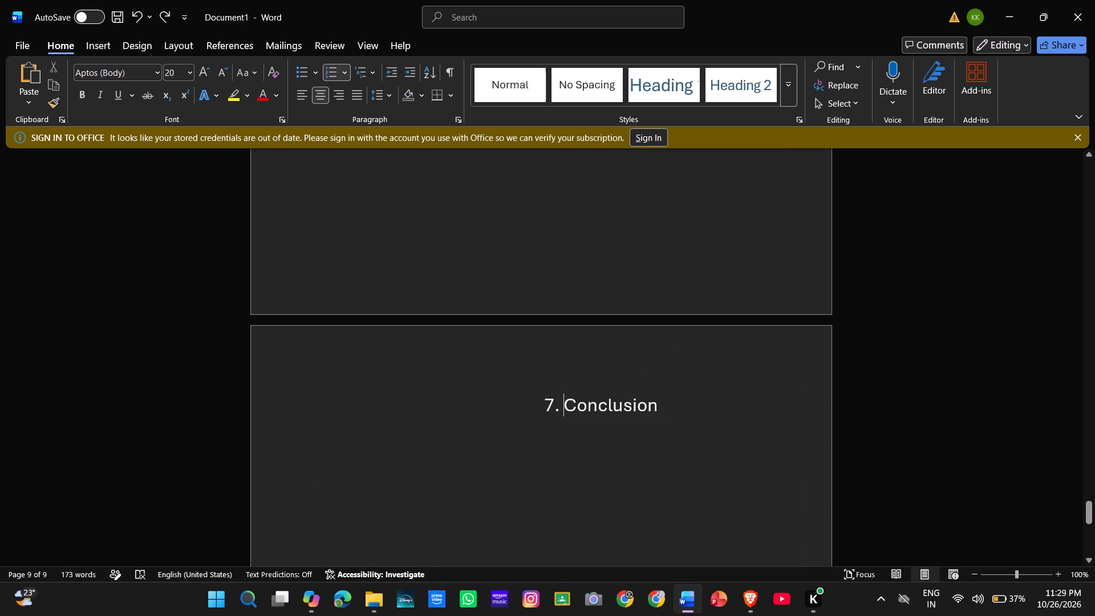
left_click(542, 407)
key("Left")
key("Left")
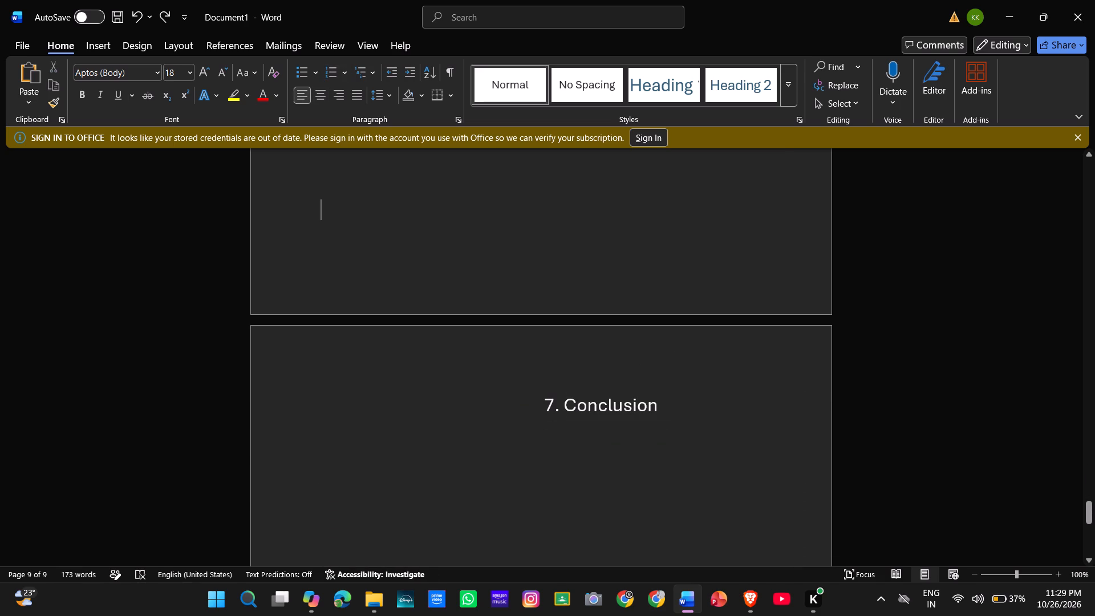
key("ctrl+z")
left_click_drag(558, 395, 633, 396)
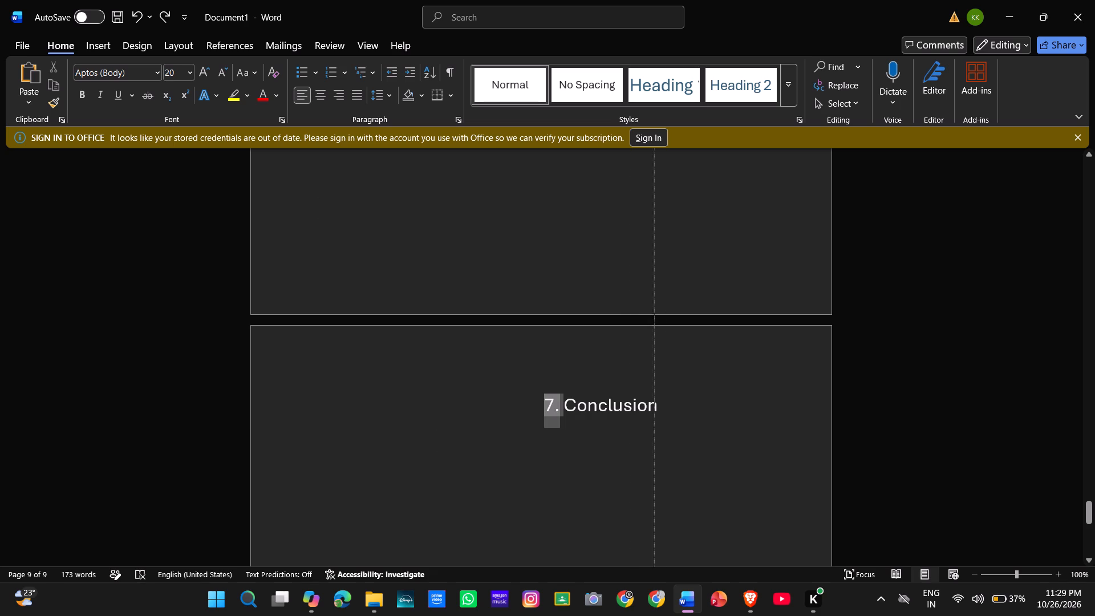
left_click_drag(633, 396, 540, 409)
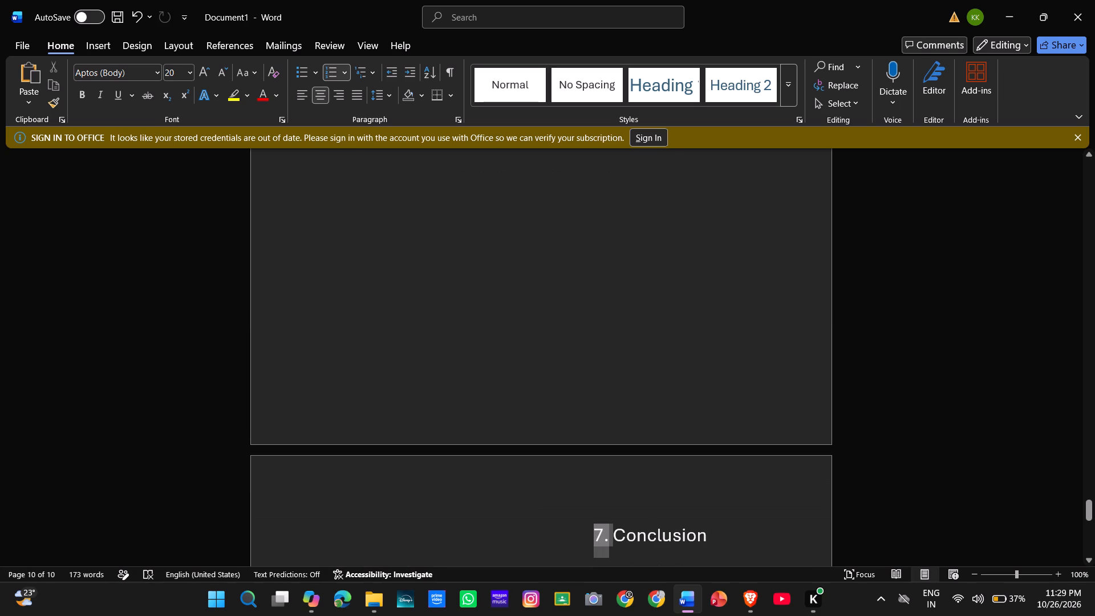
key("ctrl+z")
Turn off centering for the "7. Conclusion" heading so it is left-aligned at its indent.
left_click(563, 187)
left_click_drag(563, 183, 601, 179)
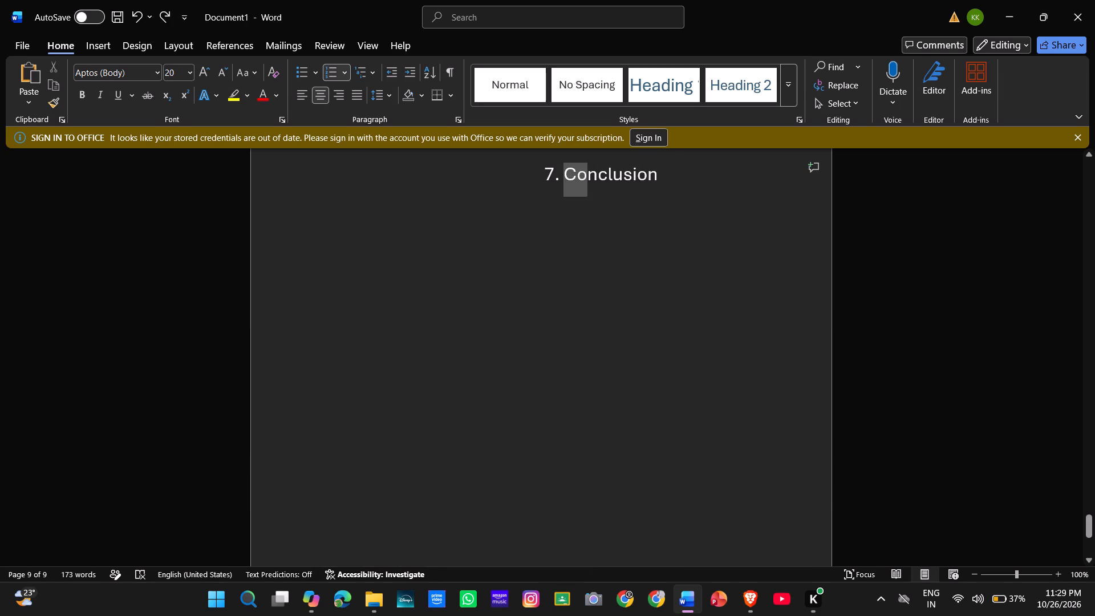
left_click_drag(601, 179, 660, 180)
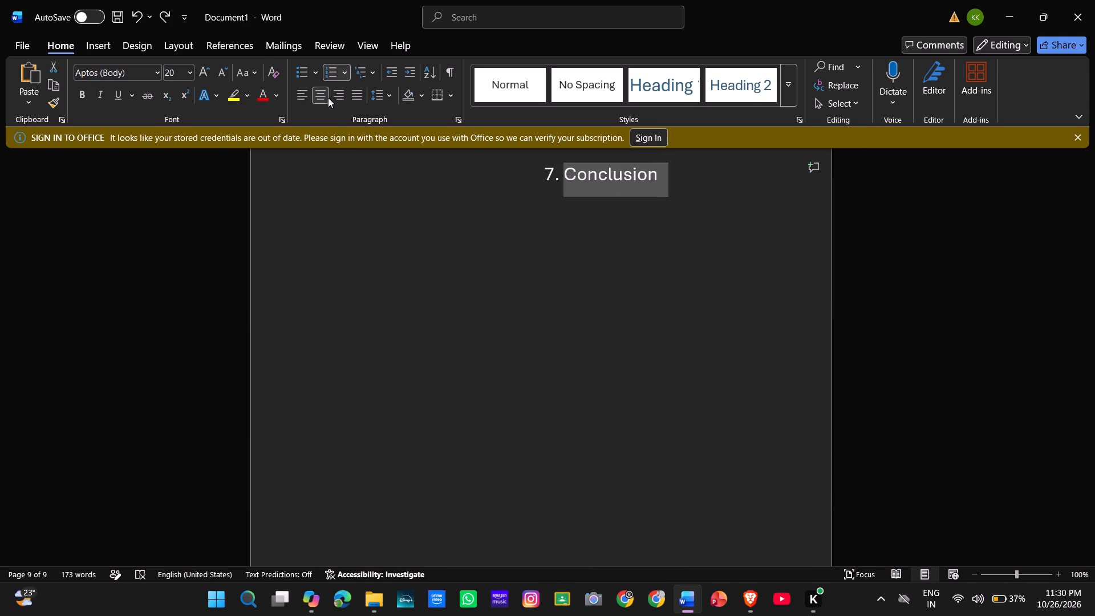
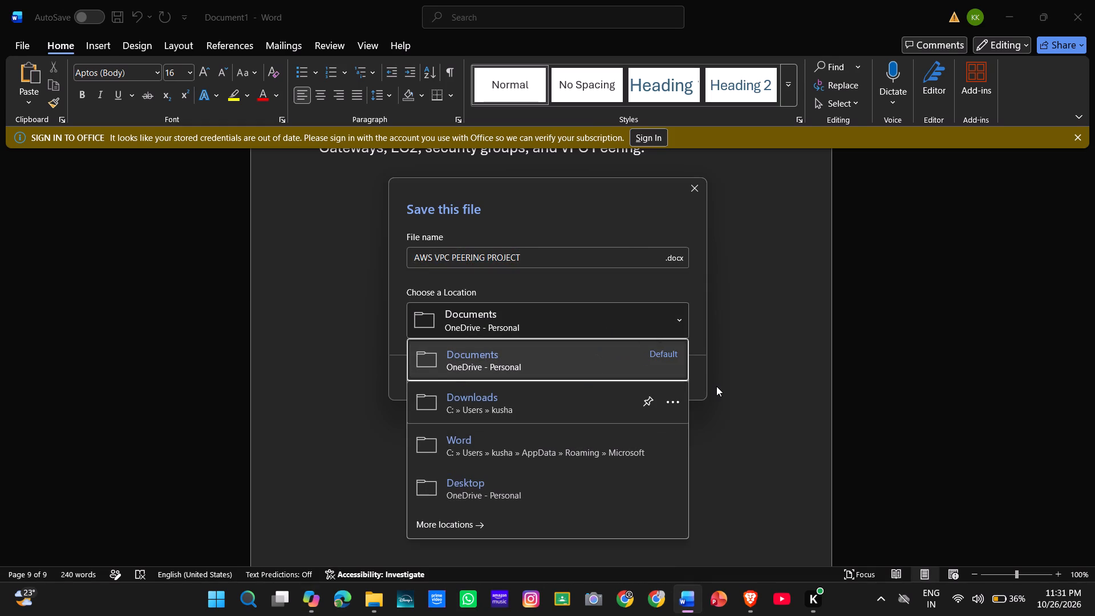
left_click(716, 386)
left_click(611, 380)
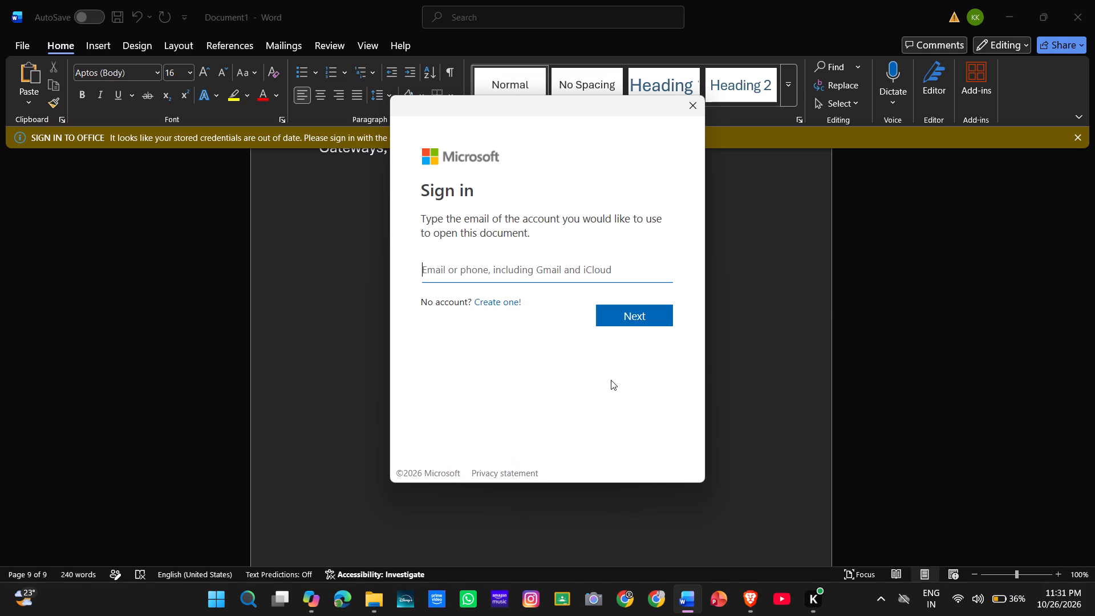
left_click(699, 111)
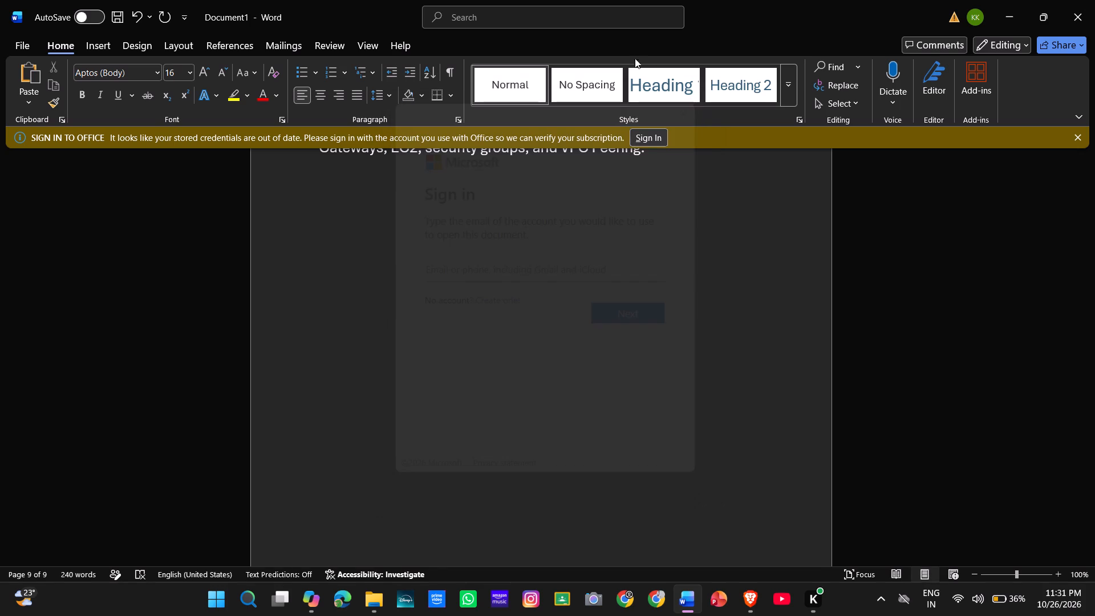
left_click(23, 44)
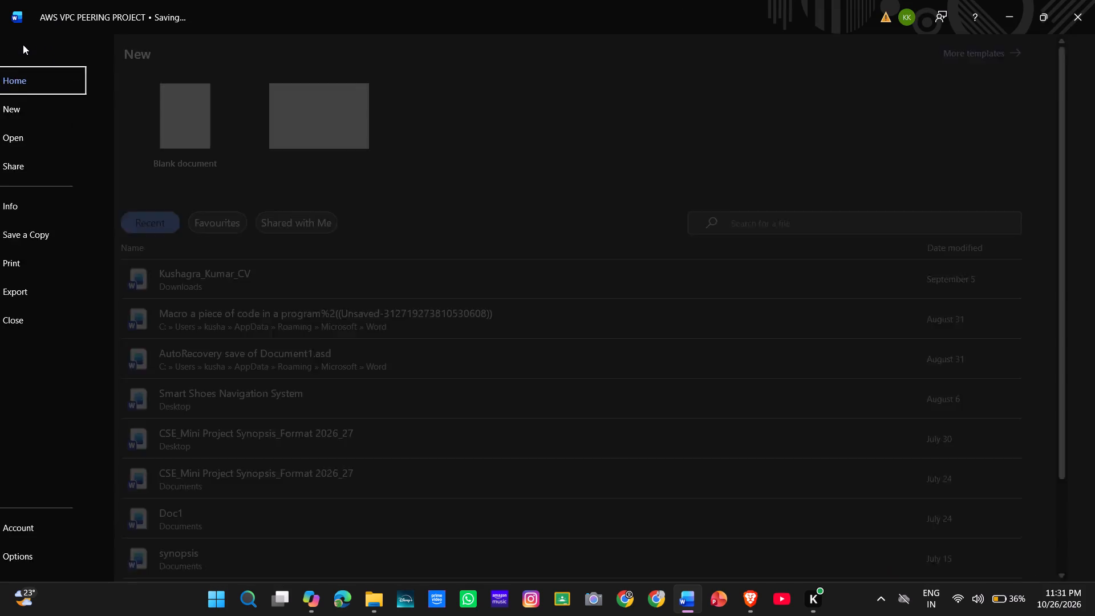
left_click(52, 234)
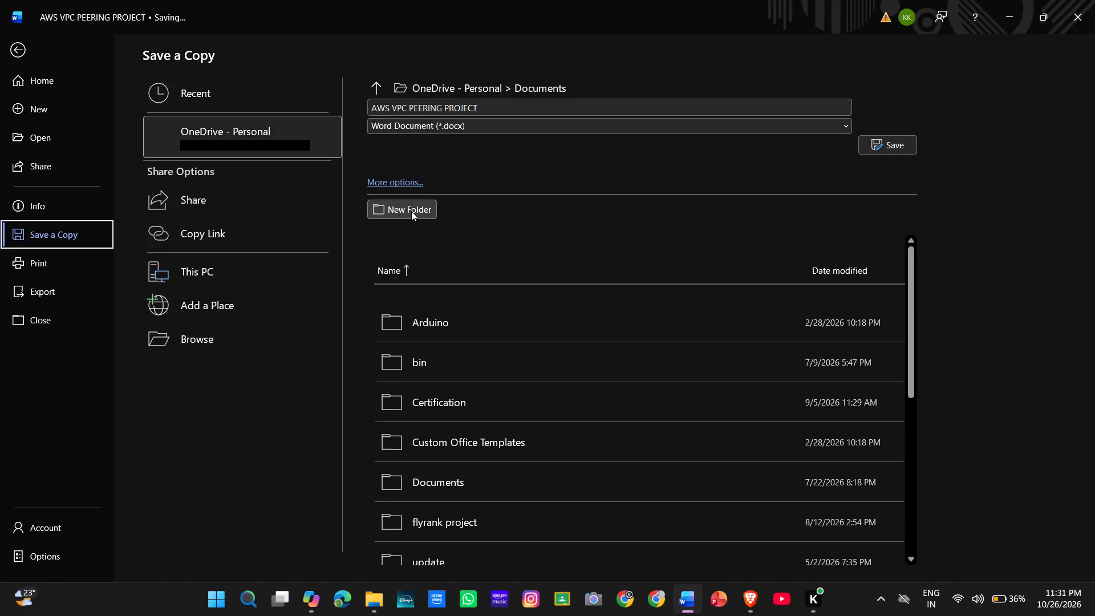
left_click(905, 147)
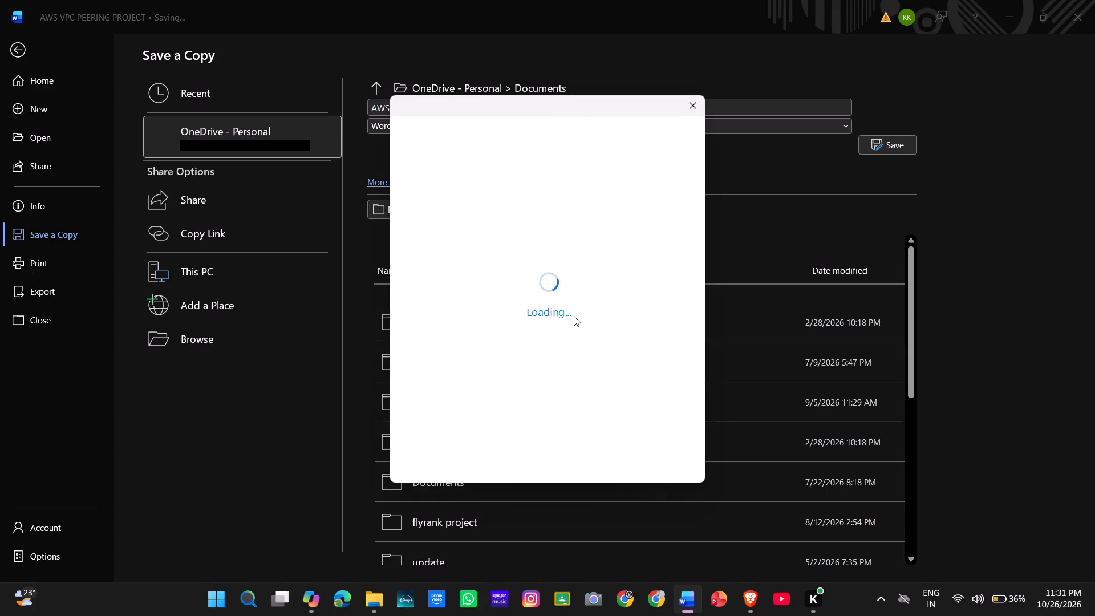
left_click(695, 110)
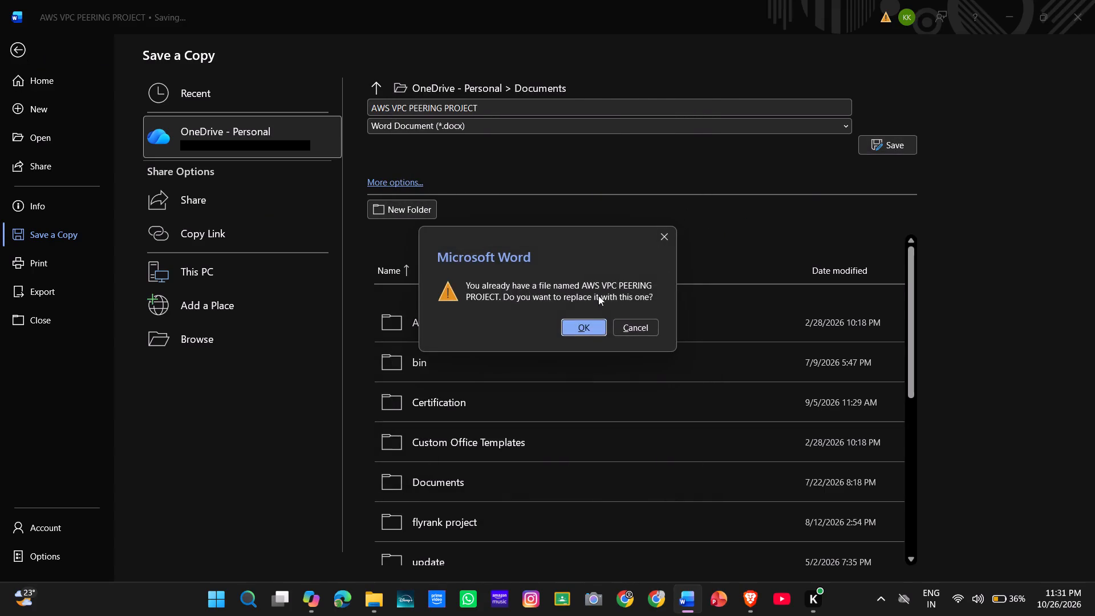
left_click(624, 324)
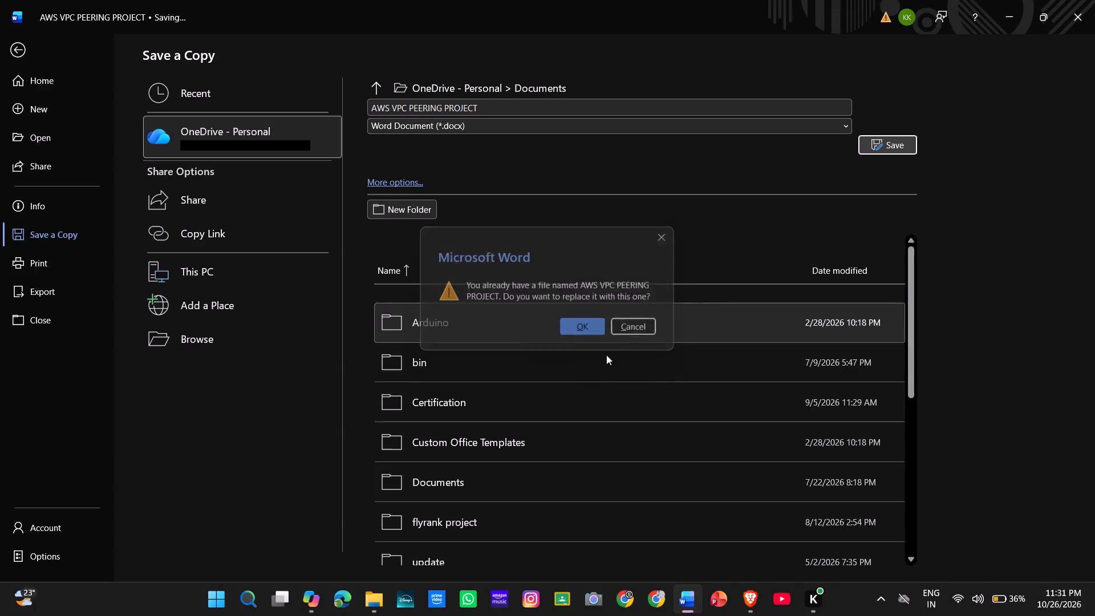
Switch to File Explorer and open the Downloads folder.
left_click(374, 591)
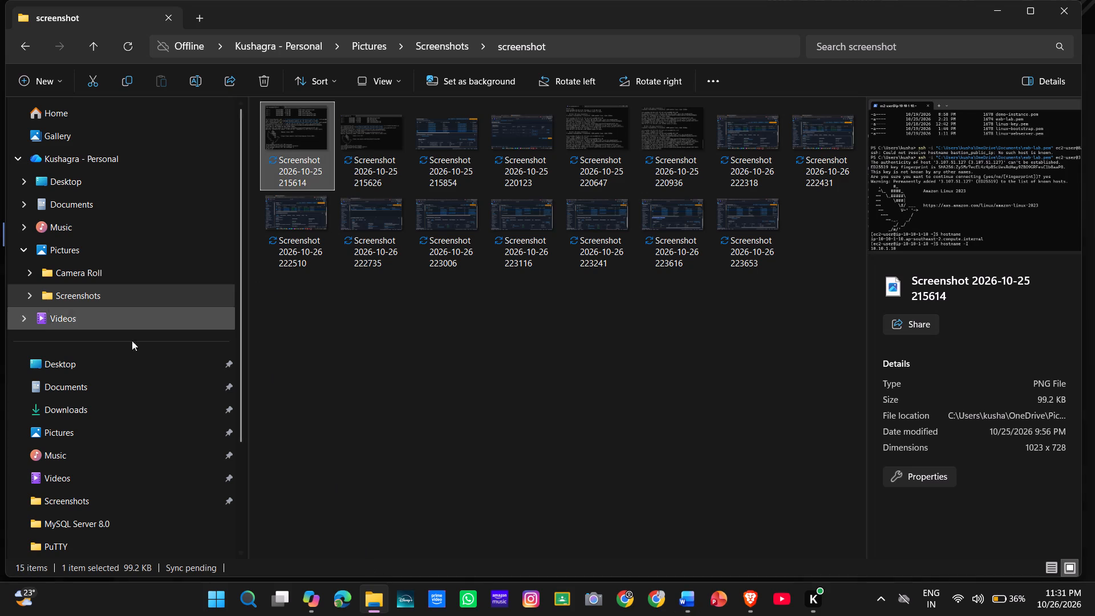
left_click(94, 375)
left_click(90, 400)
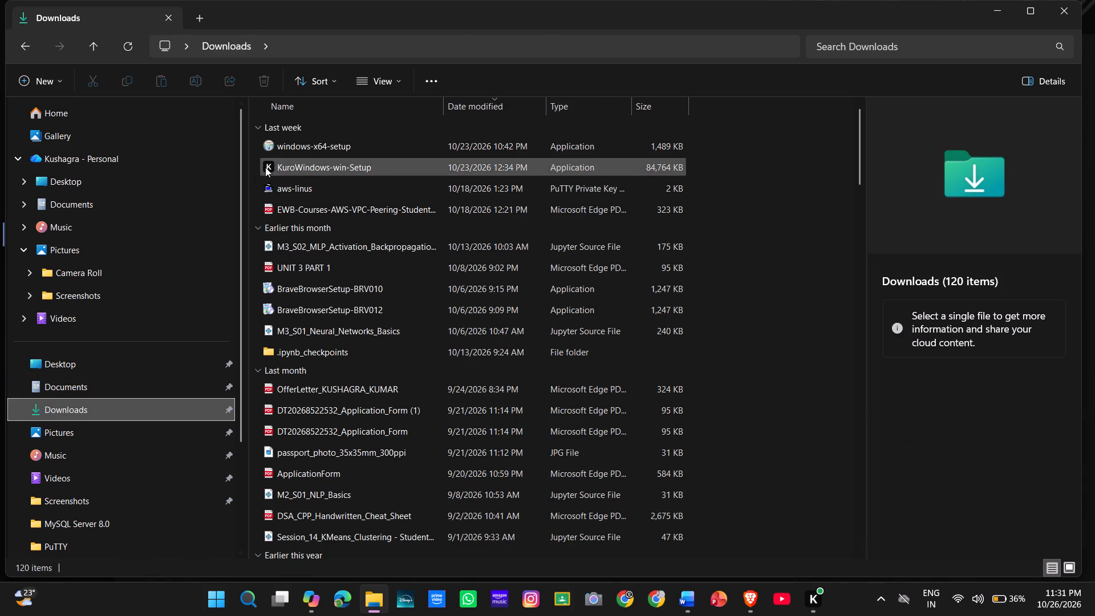